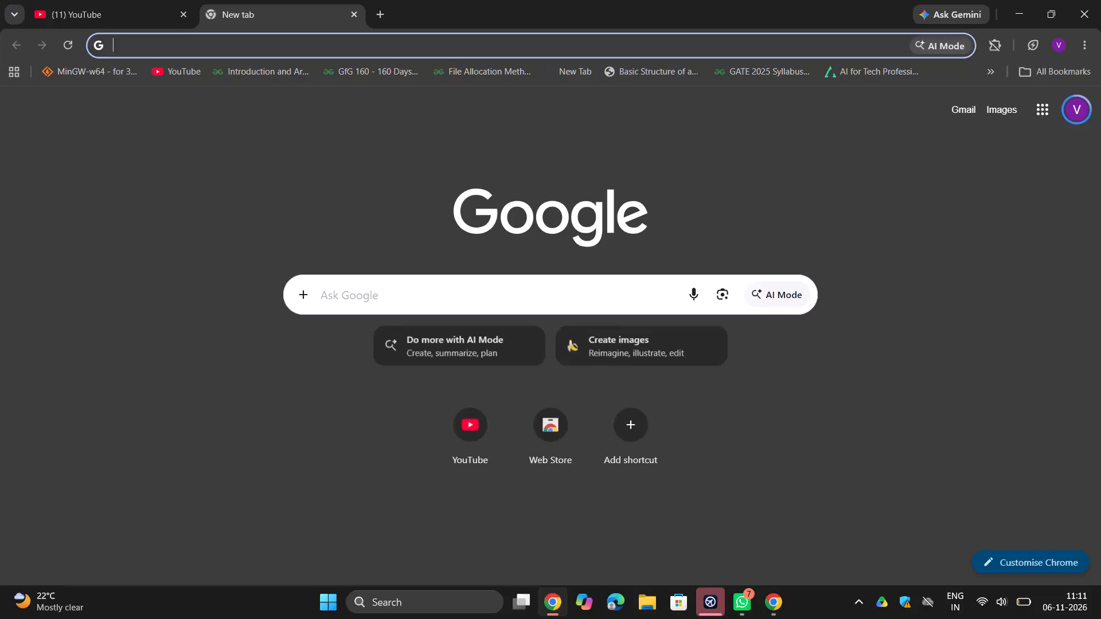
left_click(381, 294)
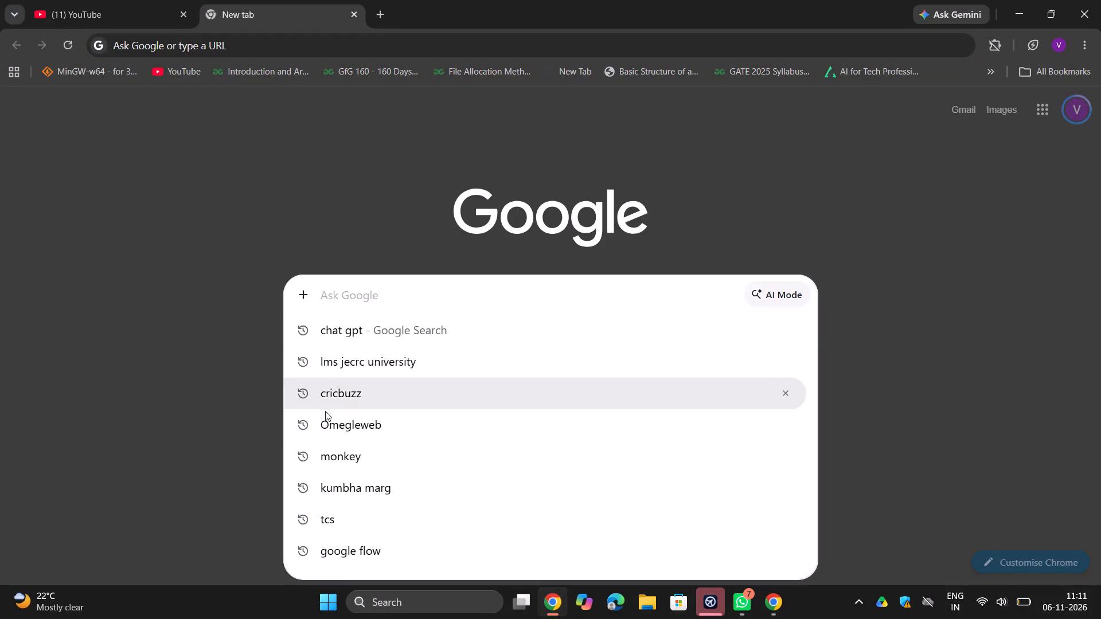
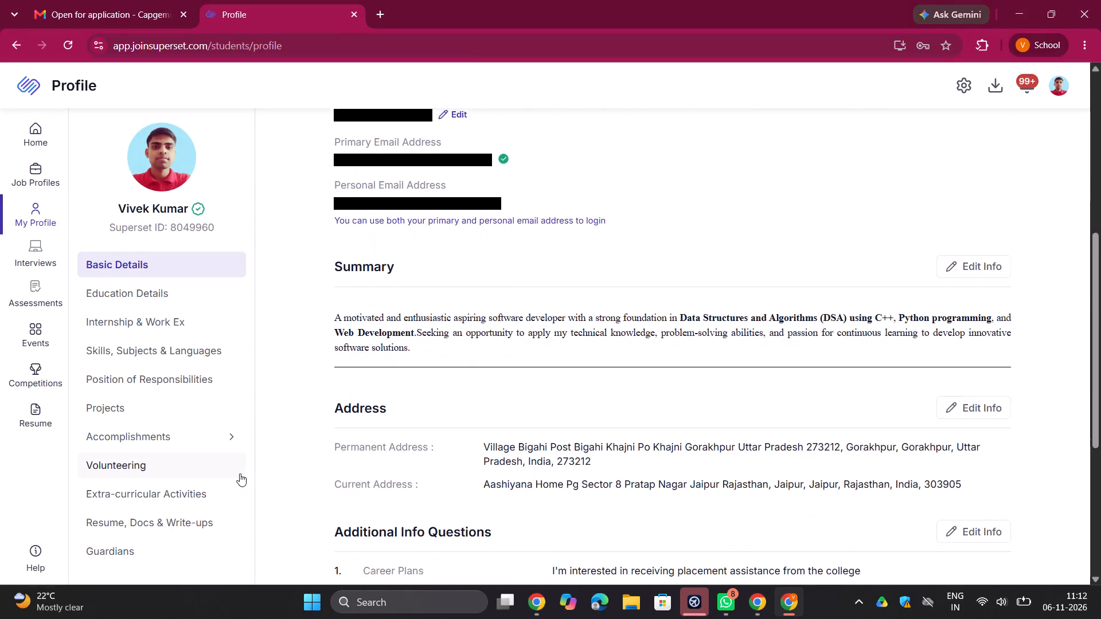
Open the existing resume PDF from the profile's Resume, Docs & Write-ups section.
scroll(240, 473, "down", 1)
scroll(138, 515, "down", 1)
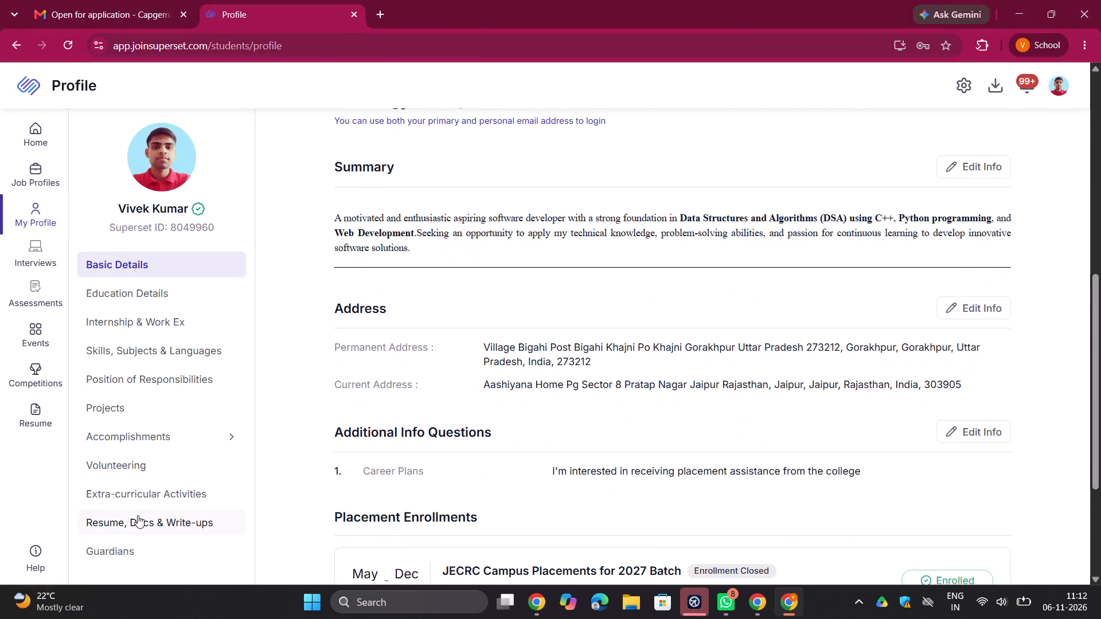
left_click(138, 515)
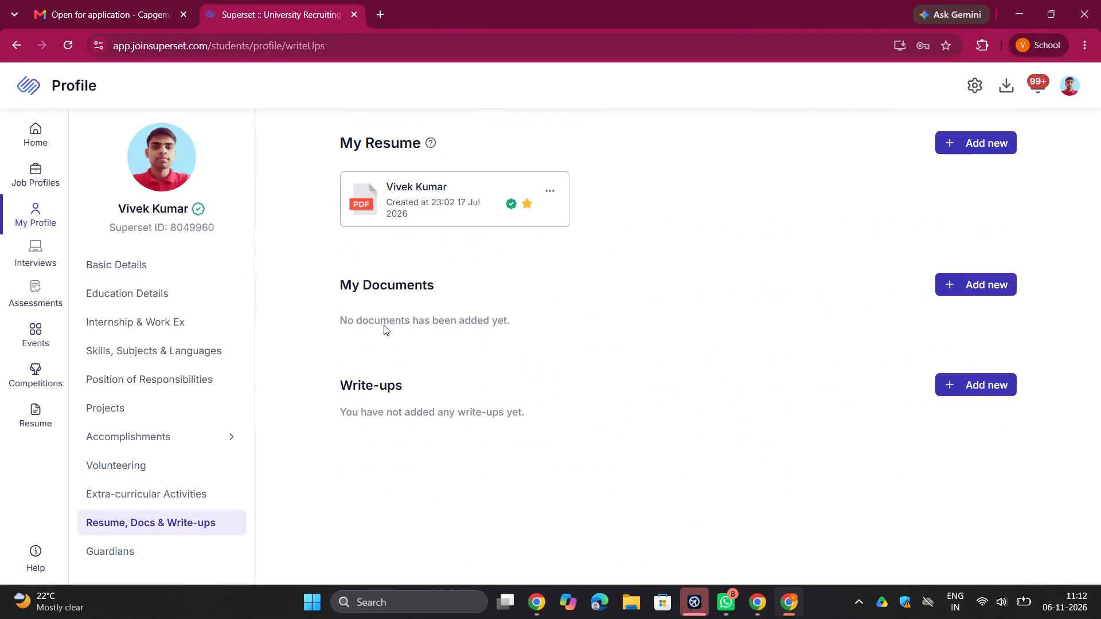
left_click(480, 200)
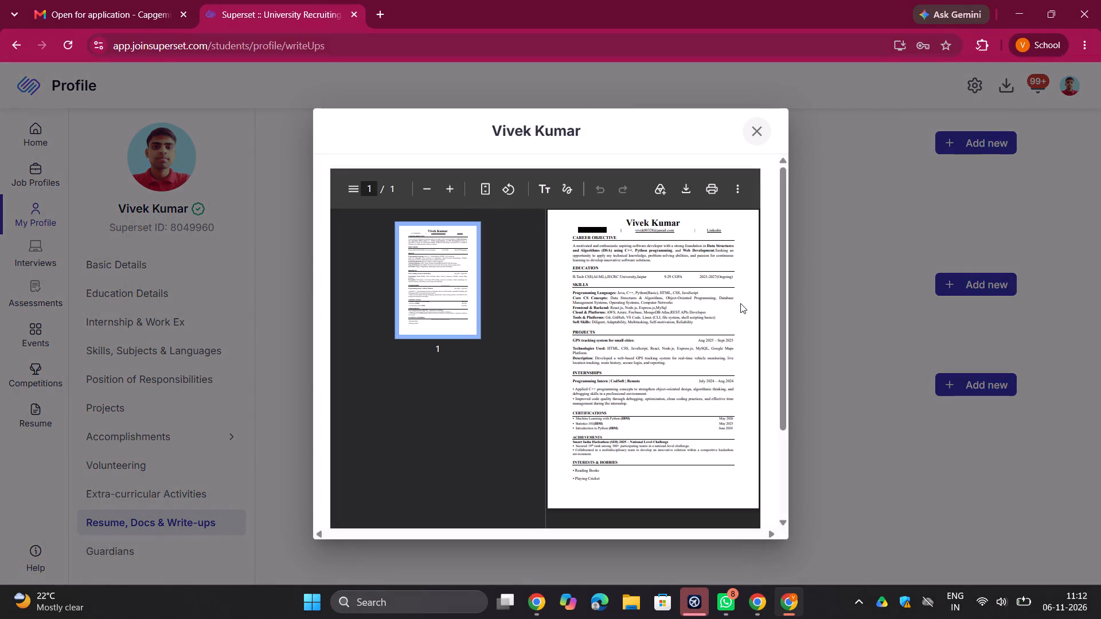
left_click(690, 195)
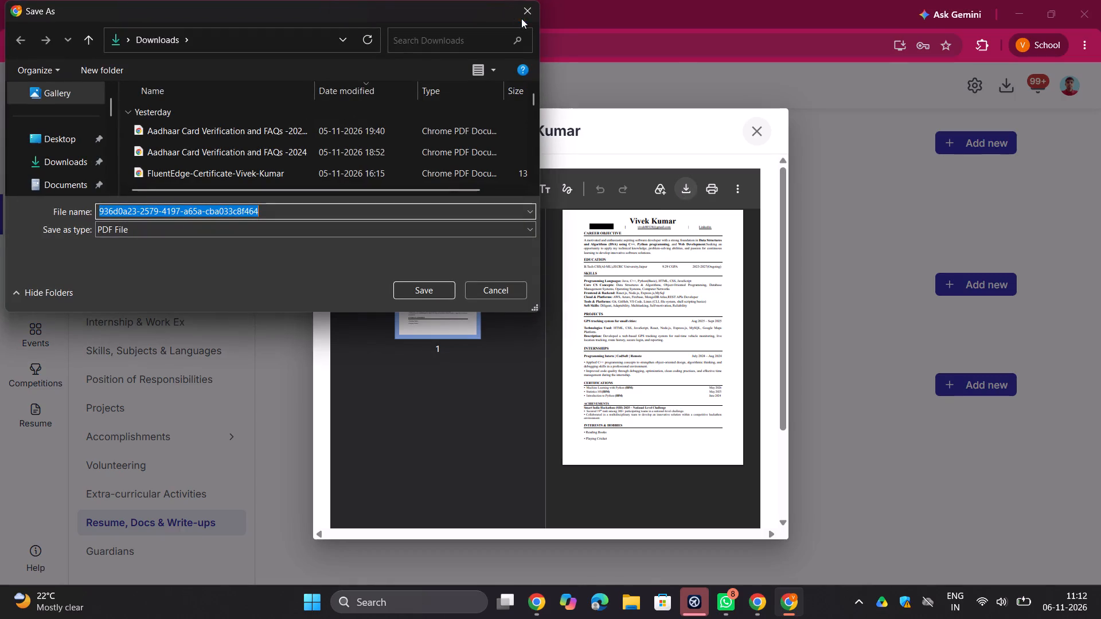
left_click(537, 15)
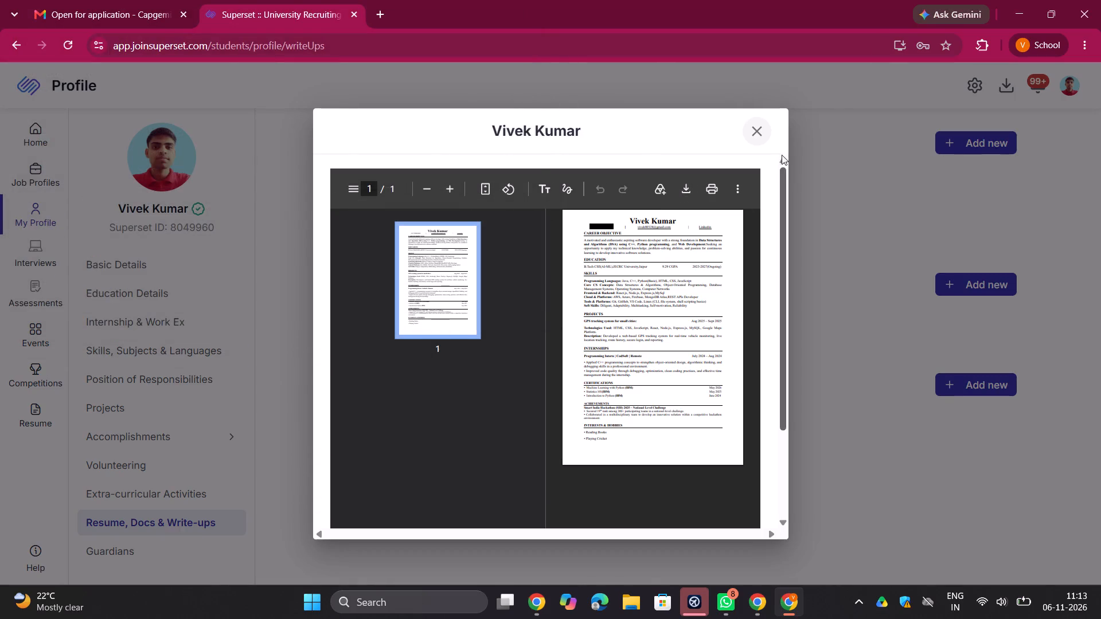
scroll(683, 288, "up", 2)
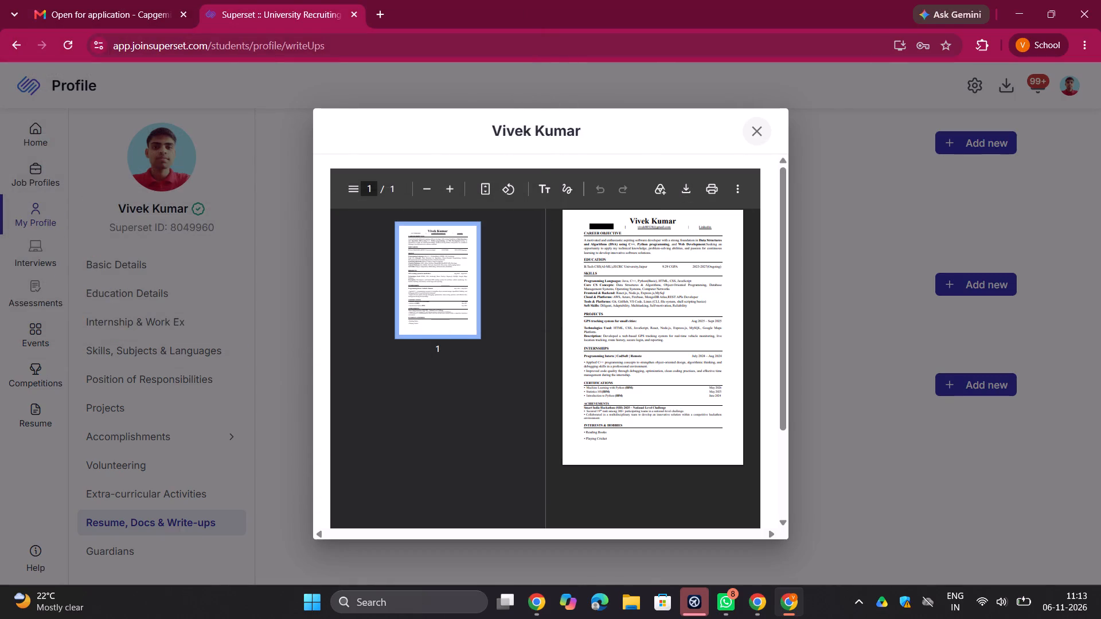
Download the open resume as a PDF file into the Downloads folder, keeping the suggested file name.
left_click(681, 192)
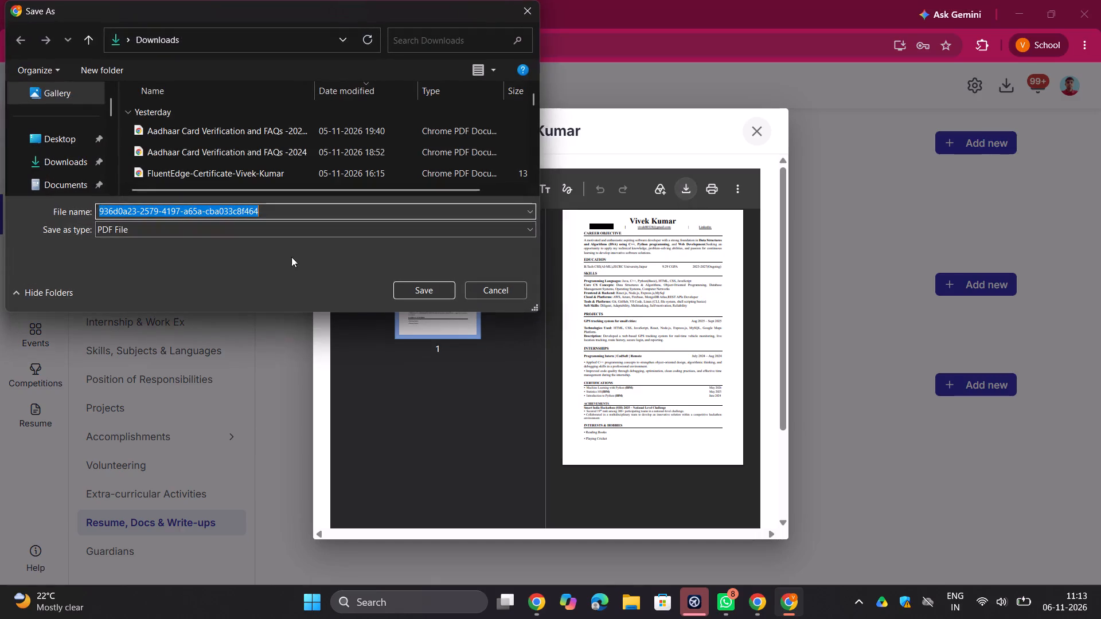
scroll(58, 147, "up", 4)
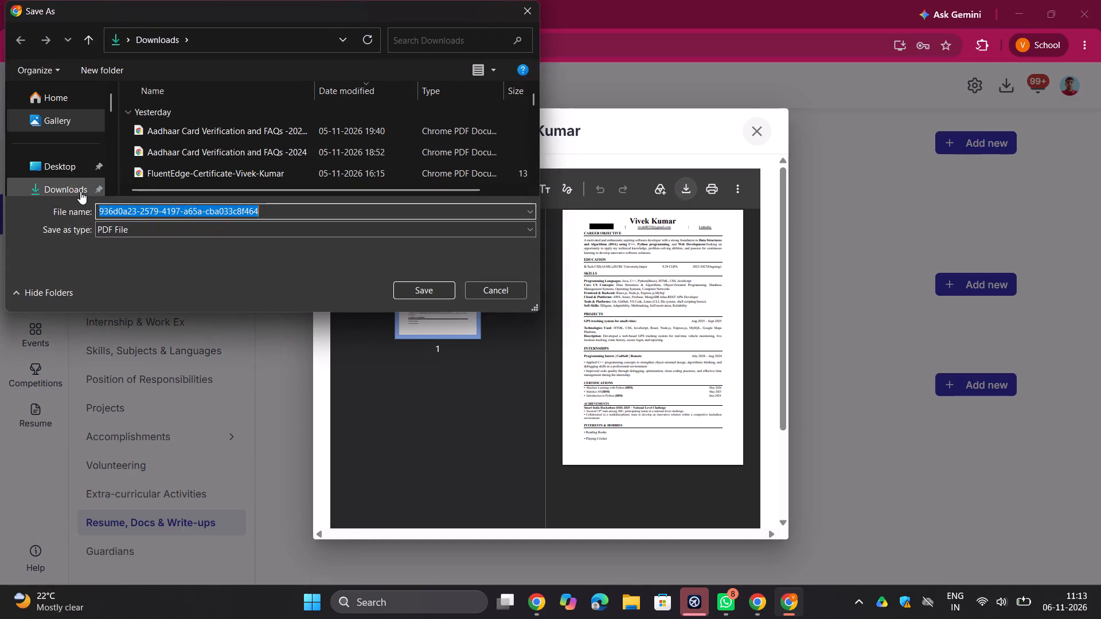
left_click(76, 183)
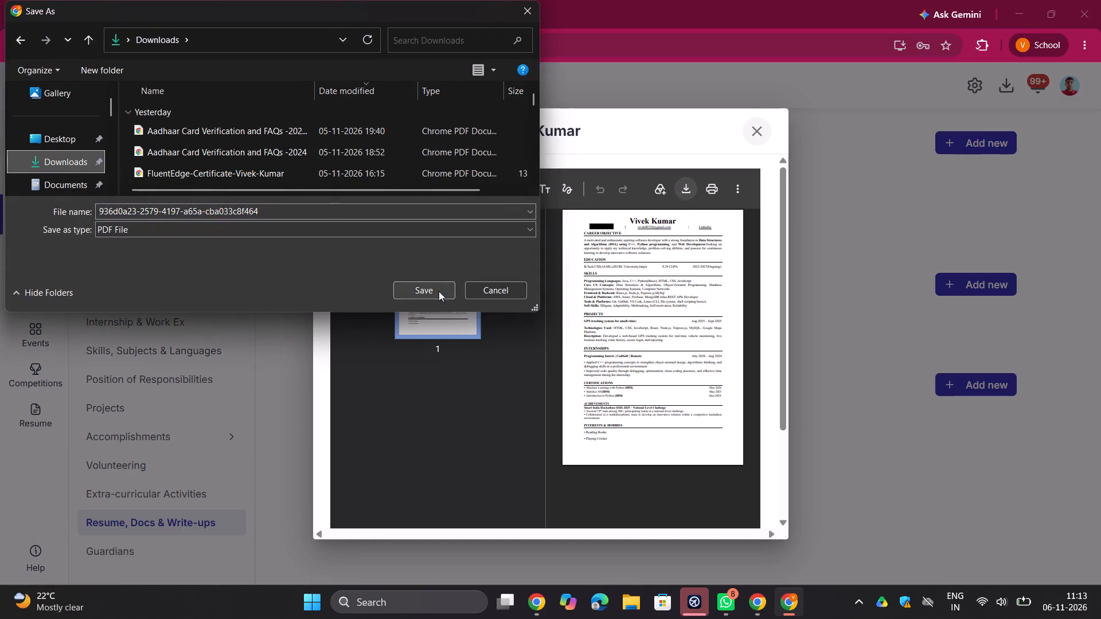
Save the resume PDF to the Downloads folder under the suggested file name.
double_click(439, 291)
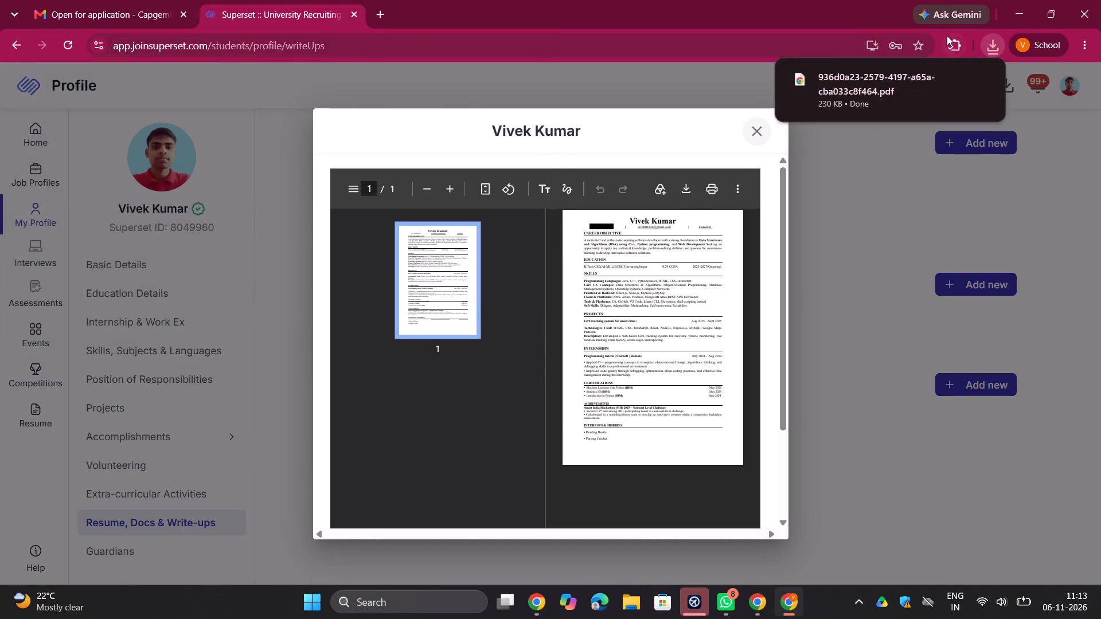
Open the downloaded resume PDF and read through its career objective, education, skills, projects and internships sections.
left_click(910, 72)
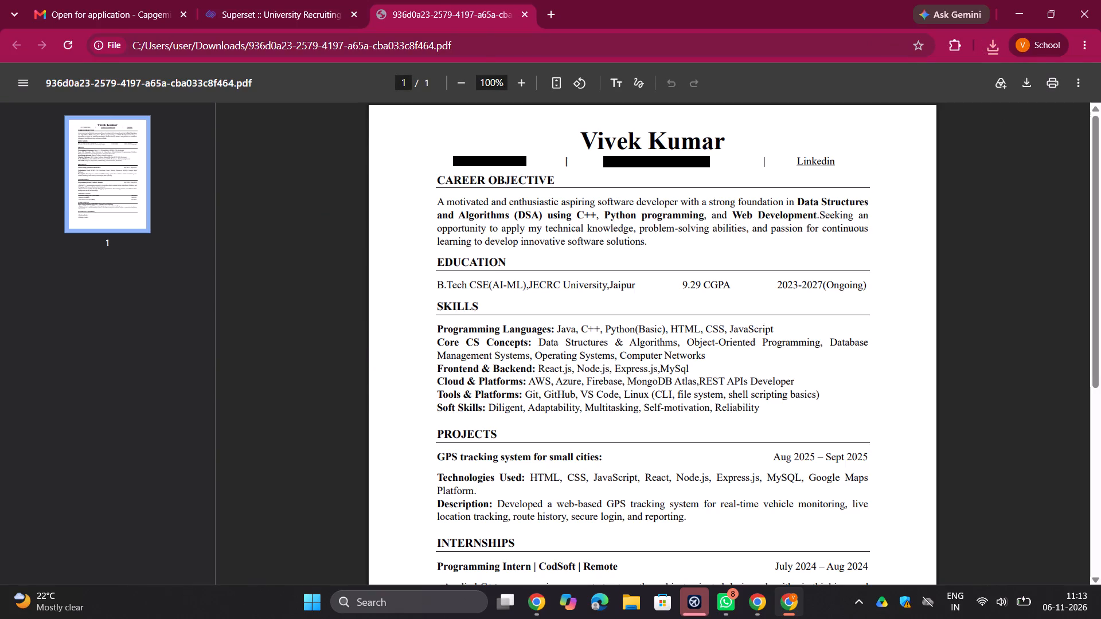
scroll(853, 205, "down", 3)
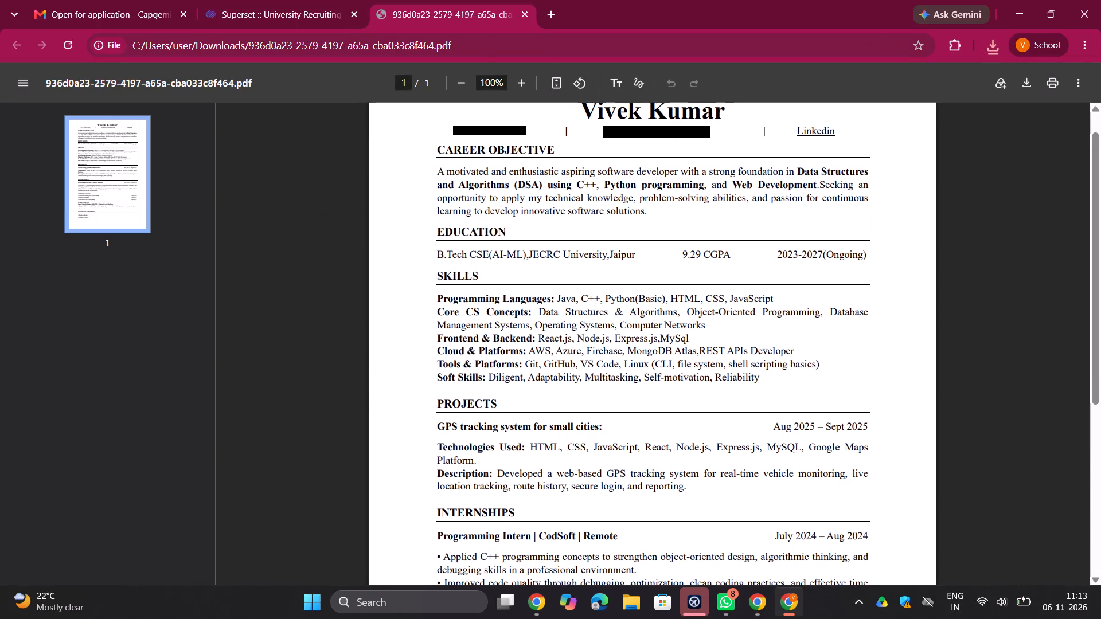
scroll(853, 205, "down", 3)
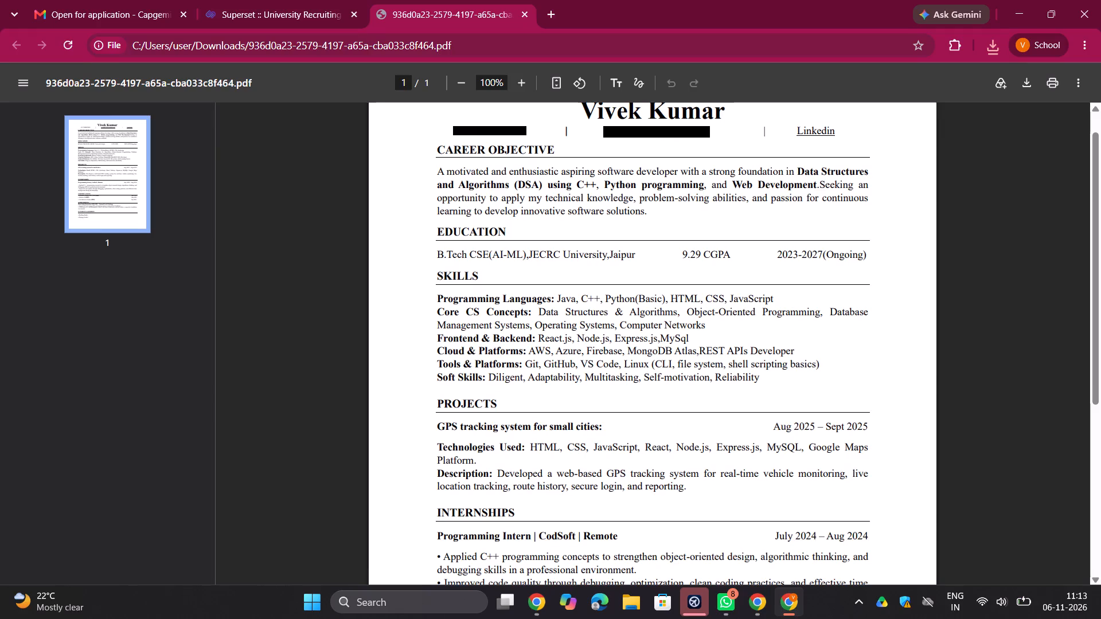
scroll(853, 205, "down", 2)
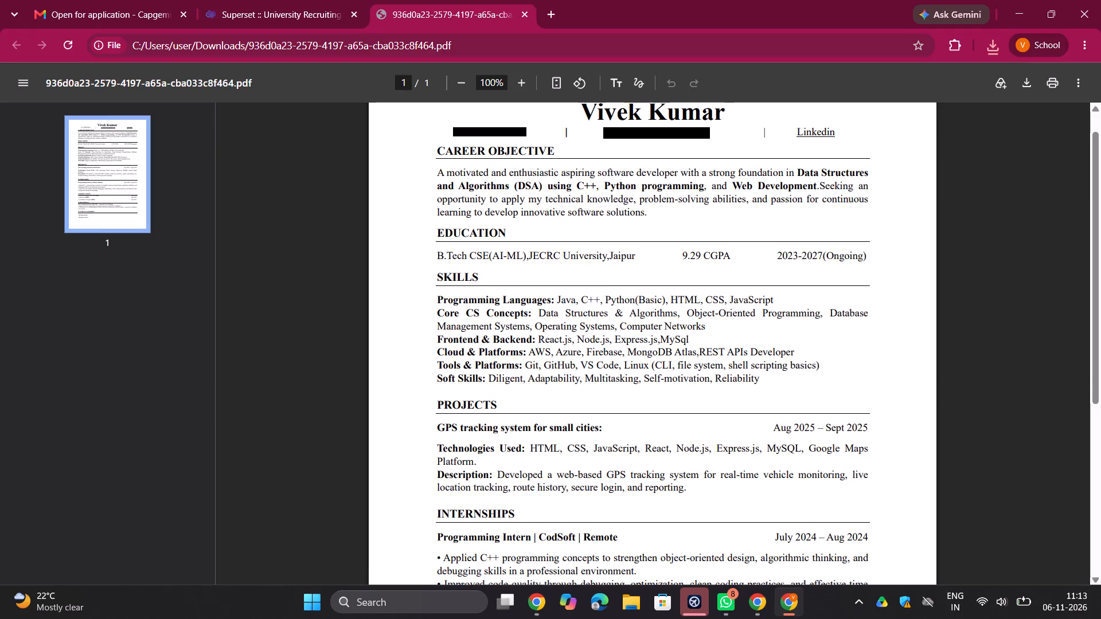
scroll(853, 205, "down", 5)
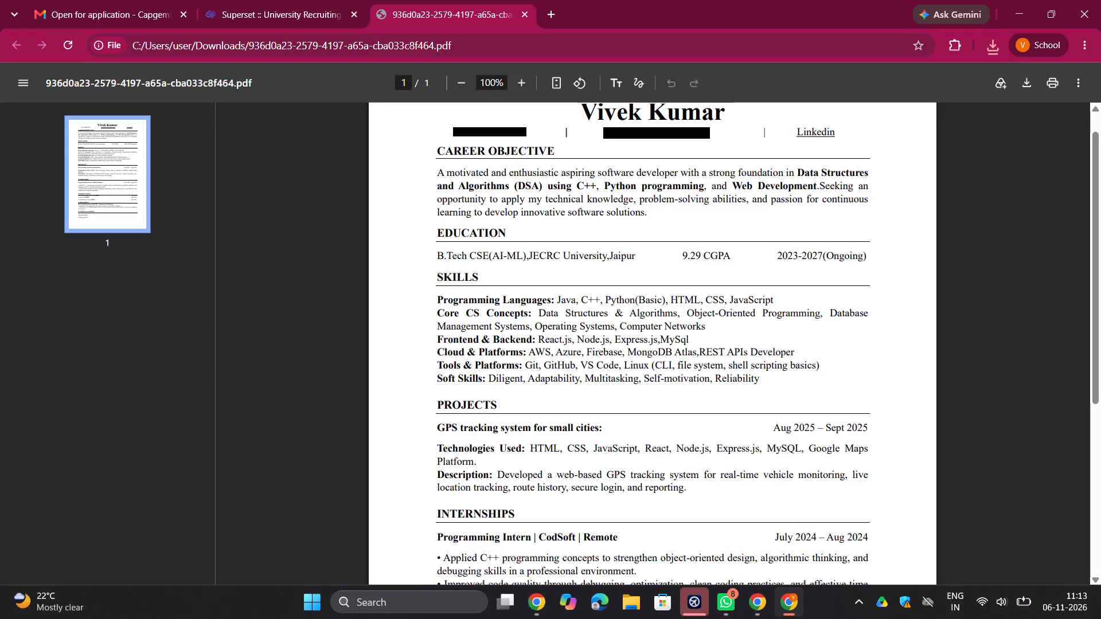
scroll(853, 205, "down", 1)
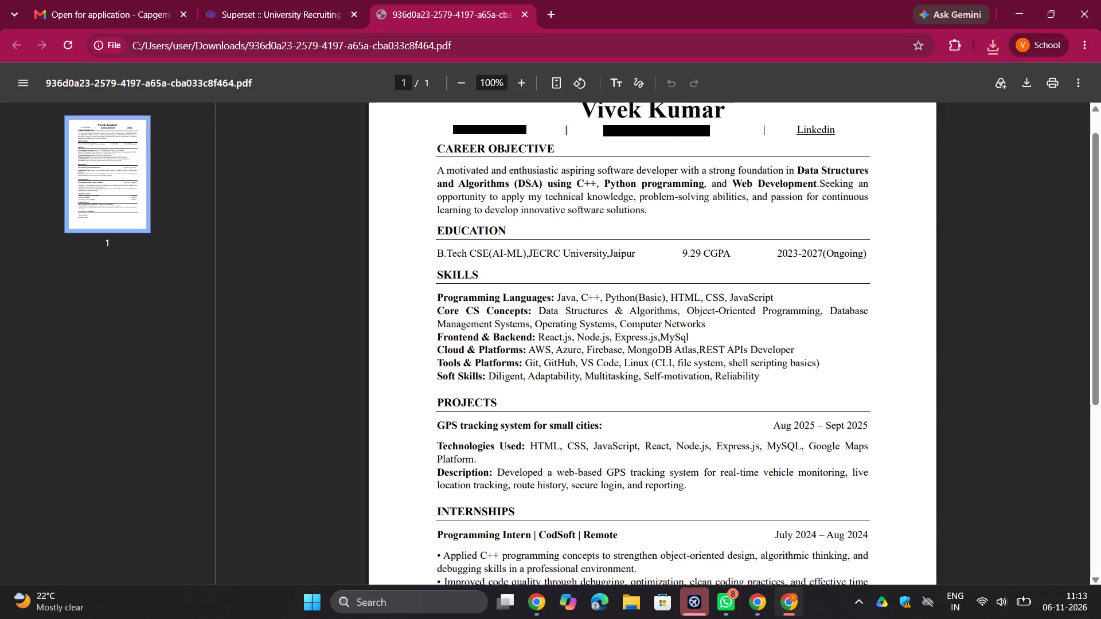
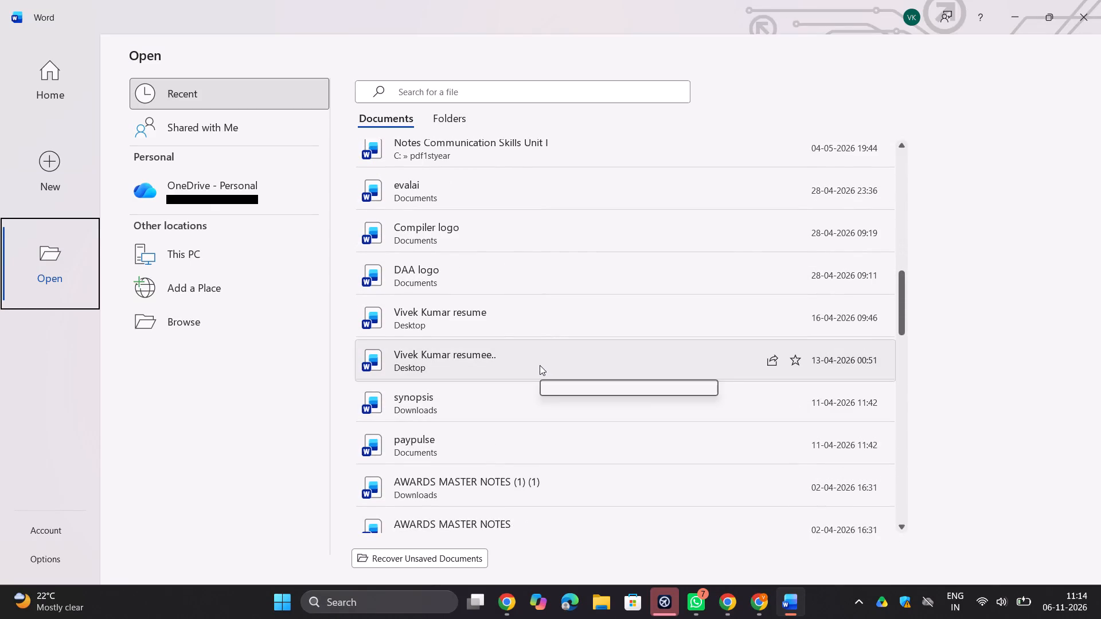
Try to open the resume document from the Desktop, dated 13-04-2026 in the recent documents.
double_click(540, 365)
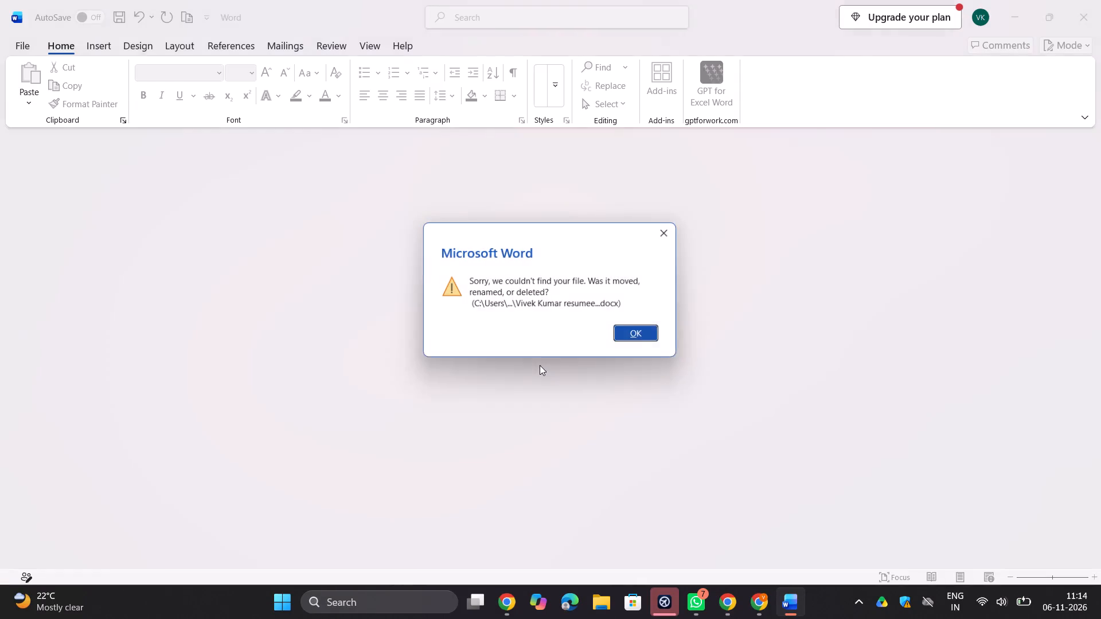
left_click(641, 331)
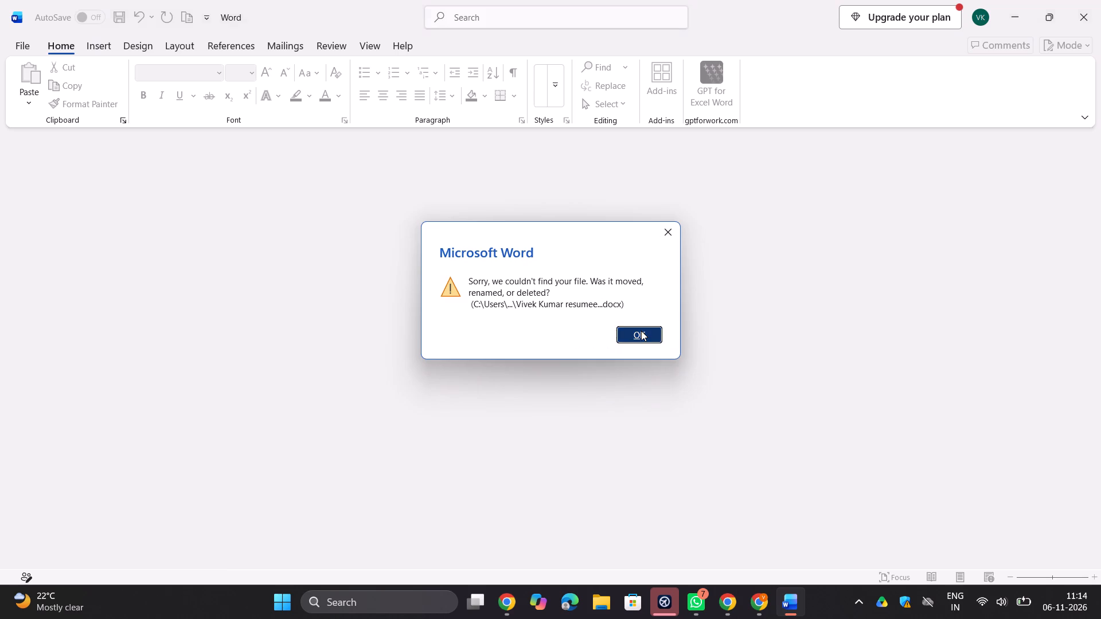
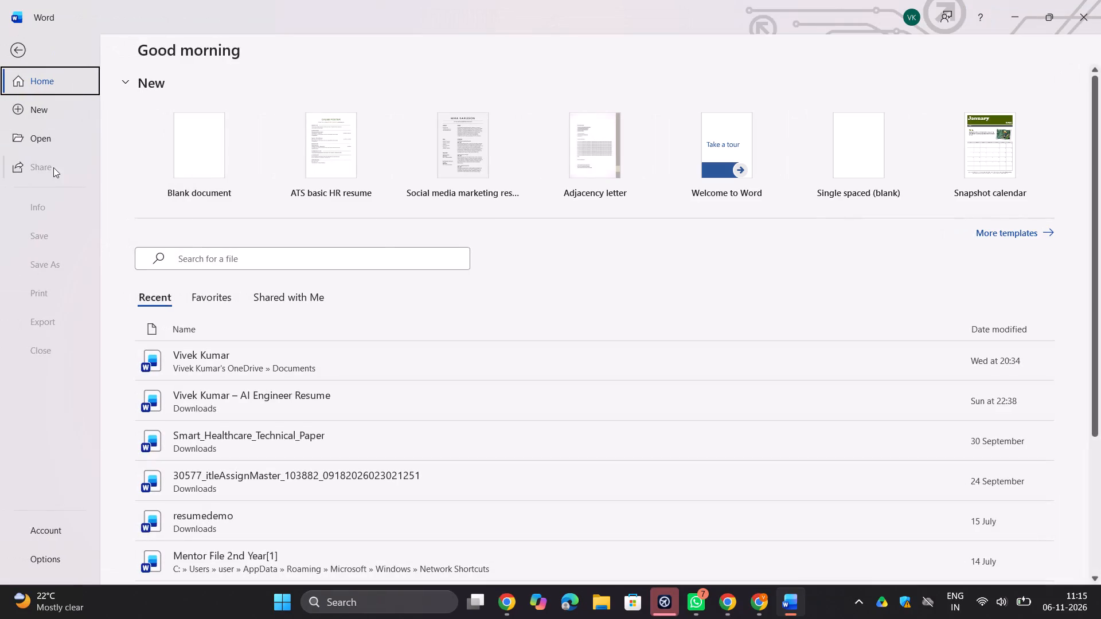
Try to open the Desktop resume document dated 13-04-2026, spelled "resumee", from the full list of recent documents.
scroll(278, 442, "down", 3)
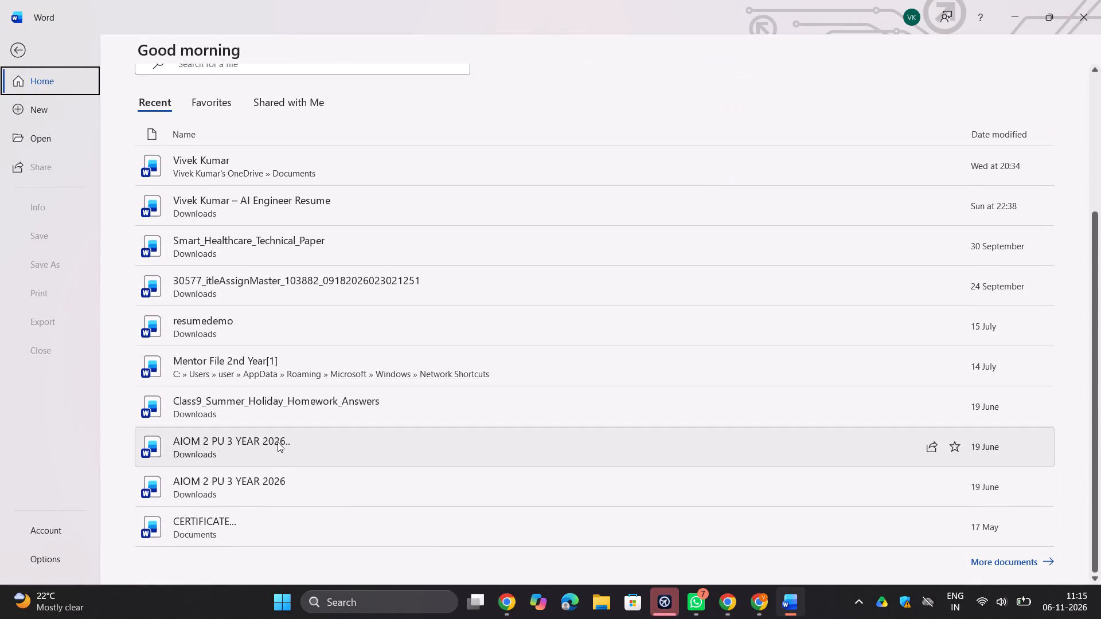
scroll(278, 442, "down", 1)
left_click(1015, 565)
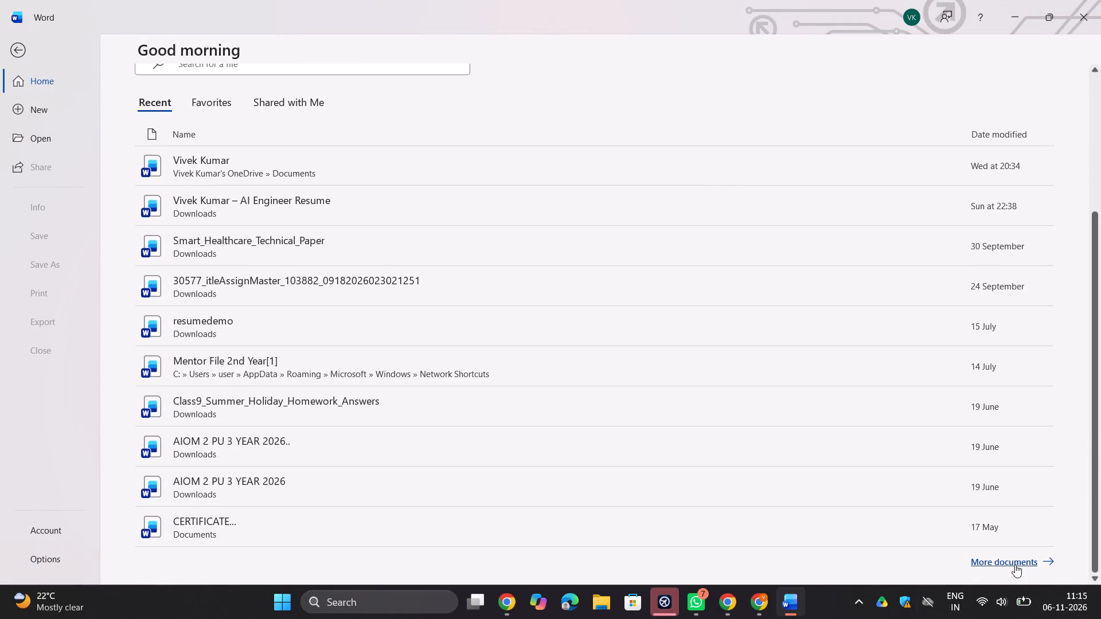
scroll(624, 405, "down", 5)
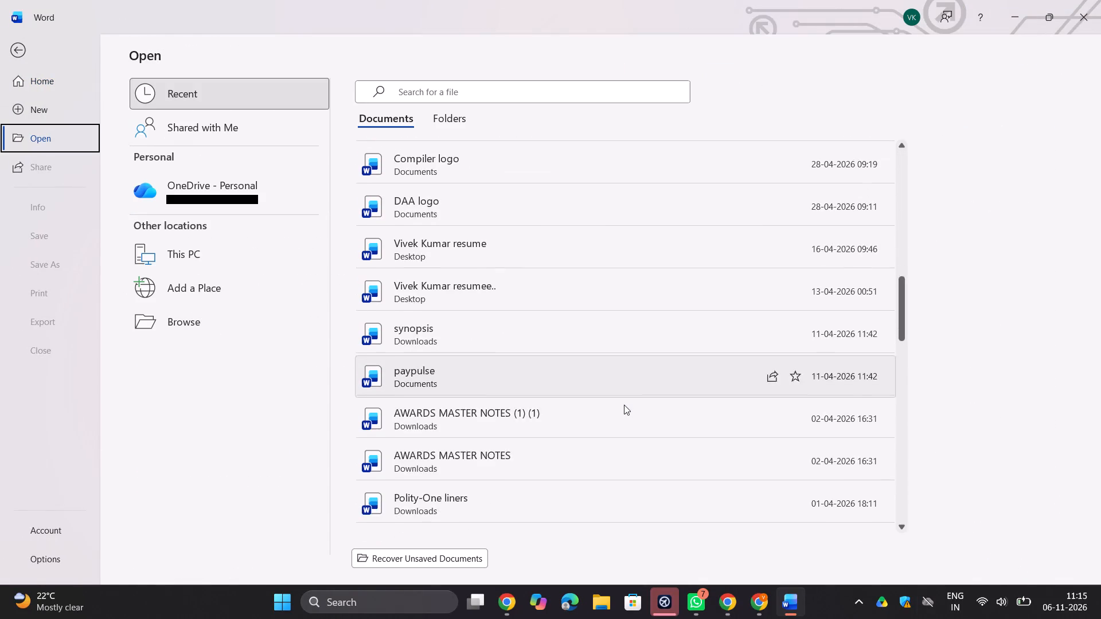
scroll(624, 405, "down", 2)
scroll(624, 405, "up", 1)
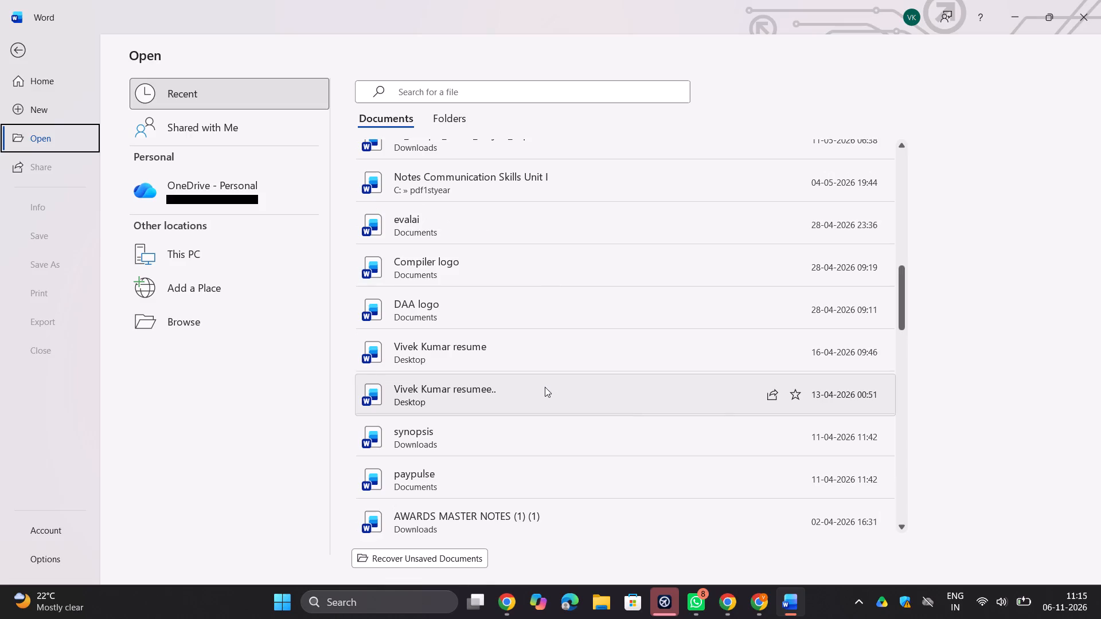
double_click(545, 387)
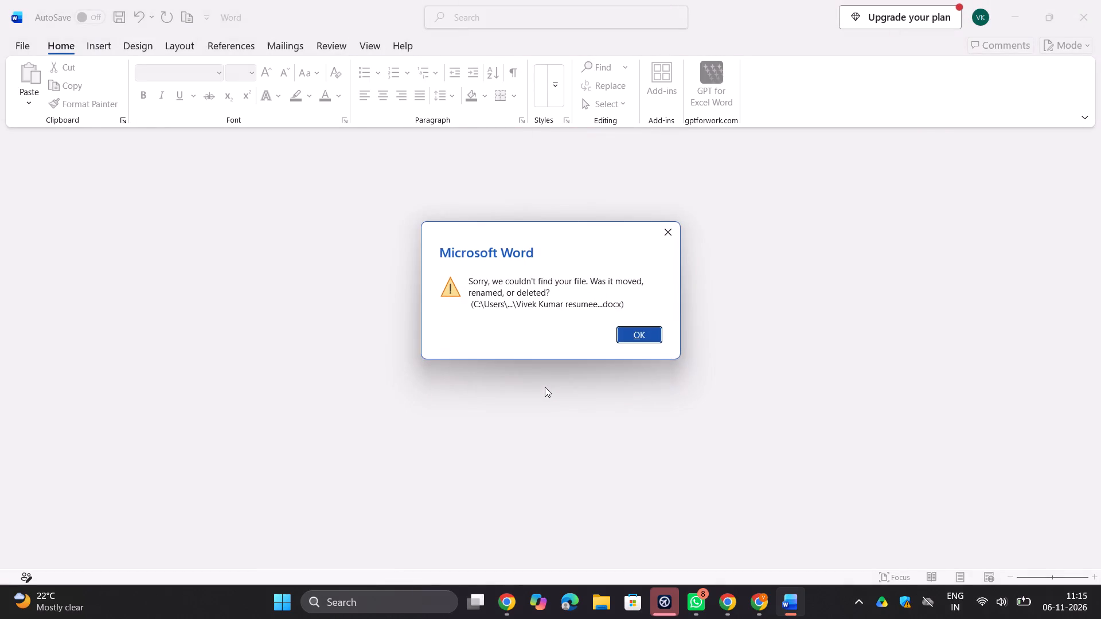
In Word, look through the full list of recent documents for an existing Word version of the resume.
left_click(637, 338)
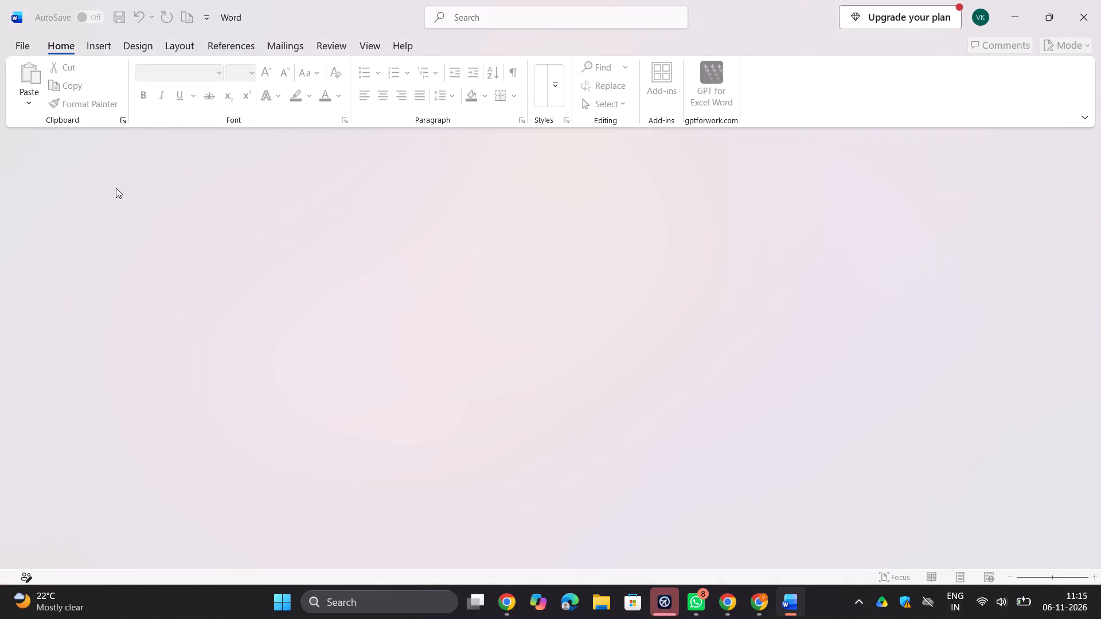
left_click(26, 44)
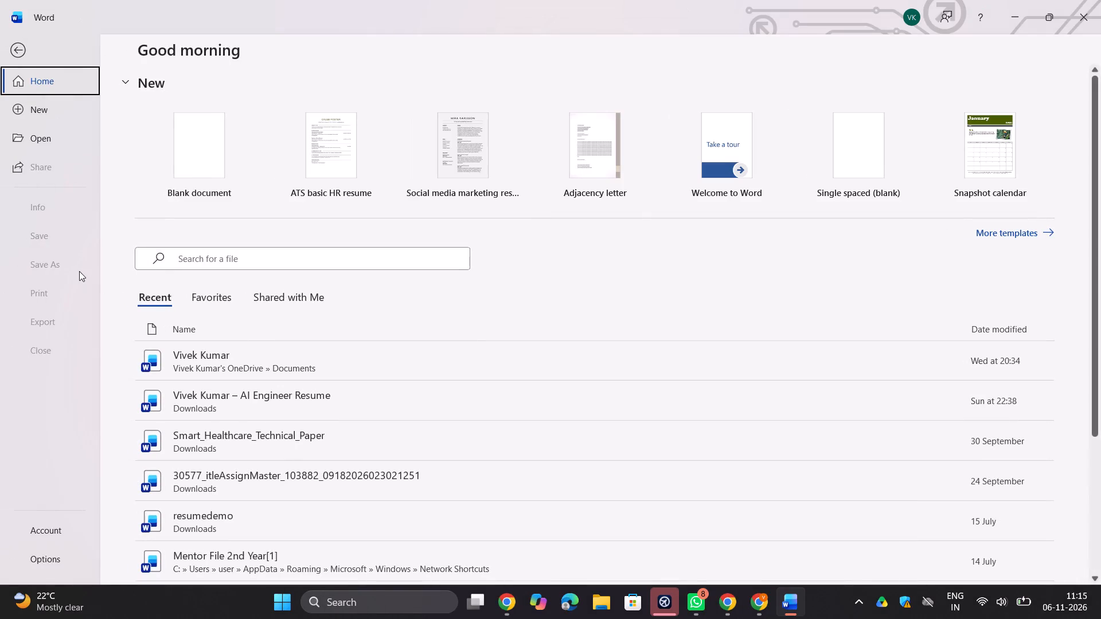
scroll(494, 487, "down", 9)
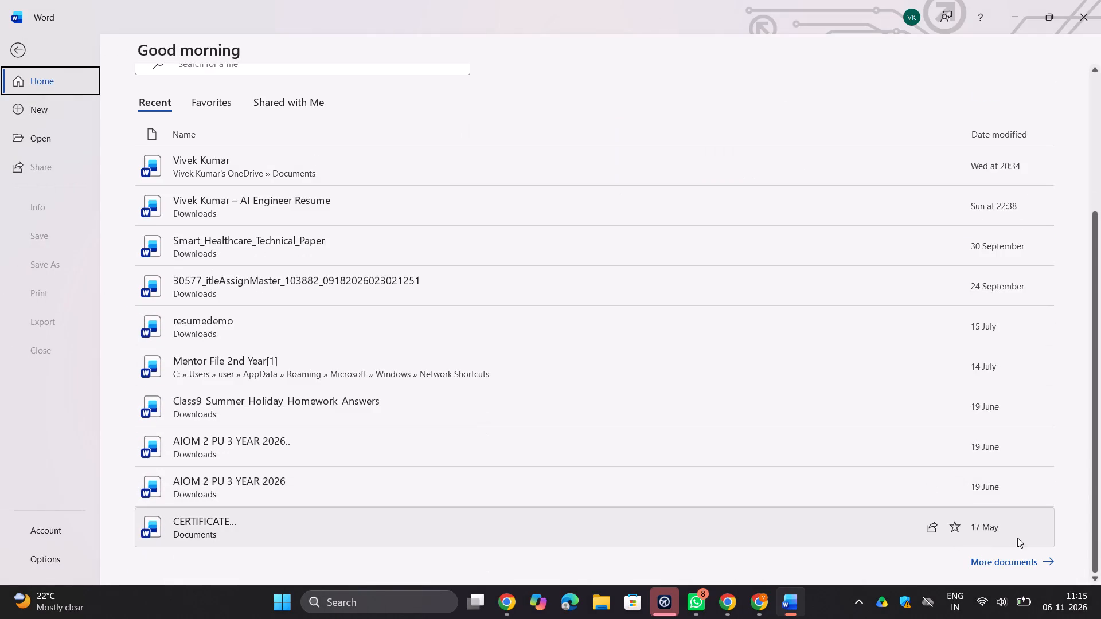
left_click(997, 562)
scroll(656, 434, "up", 1)
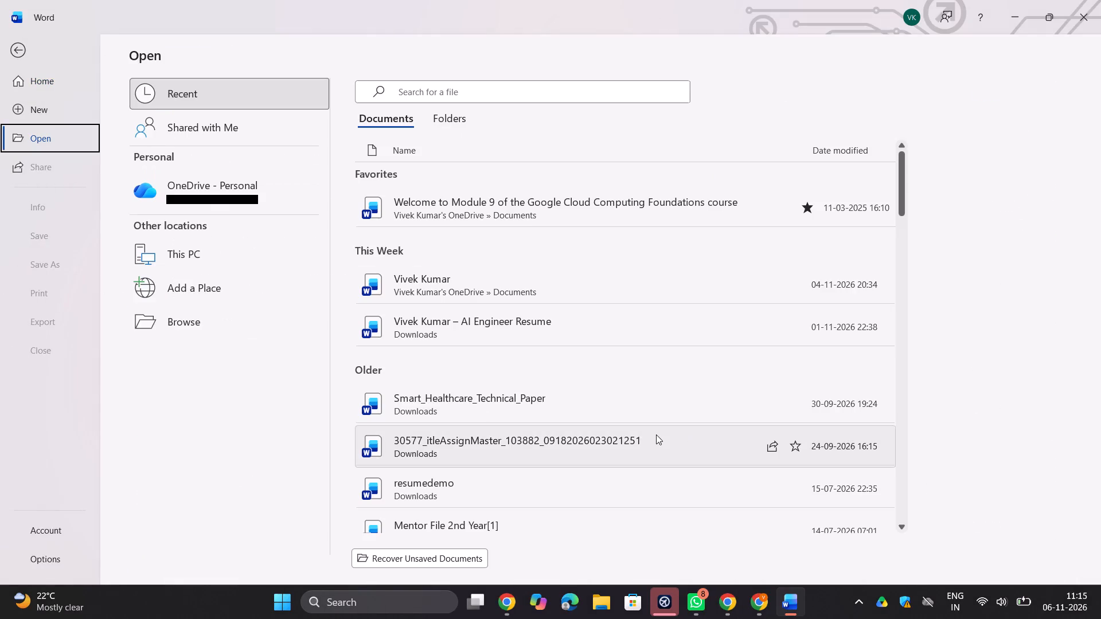
scroll(557, 407, "down", 2)
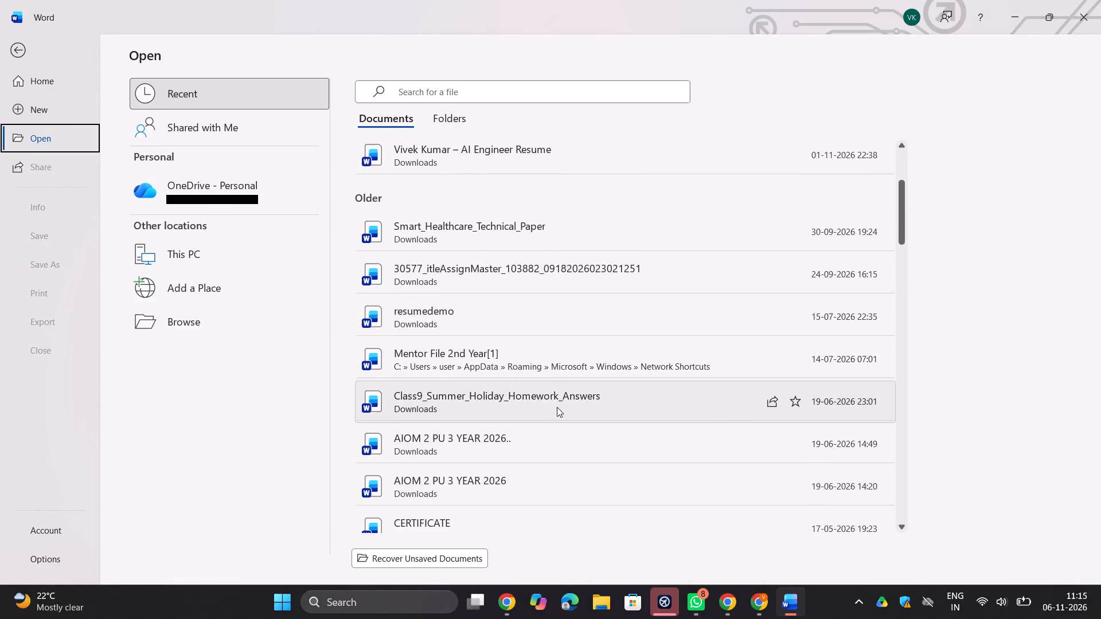
scroll(557, 407, "down", 5)
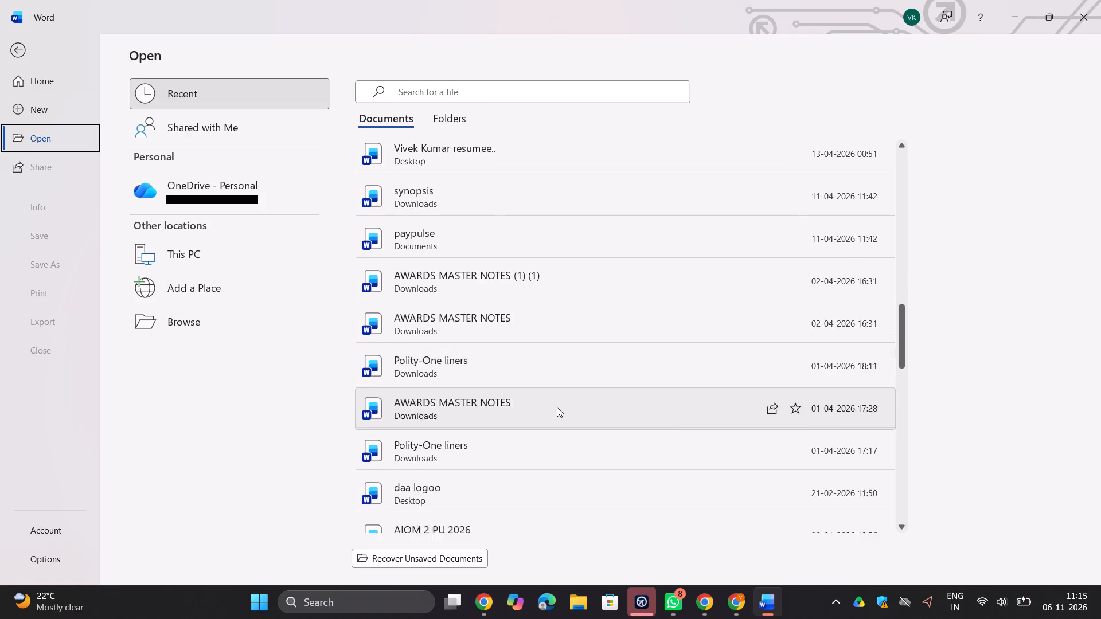
scroll(557, 407, "down", 2)
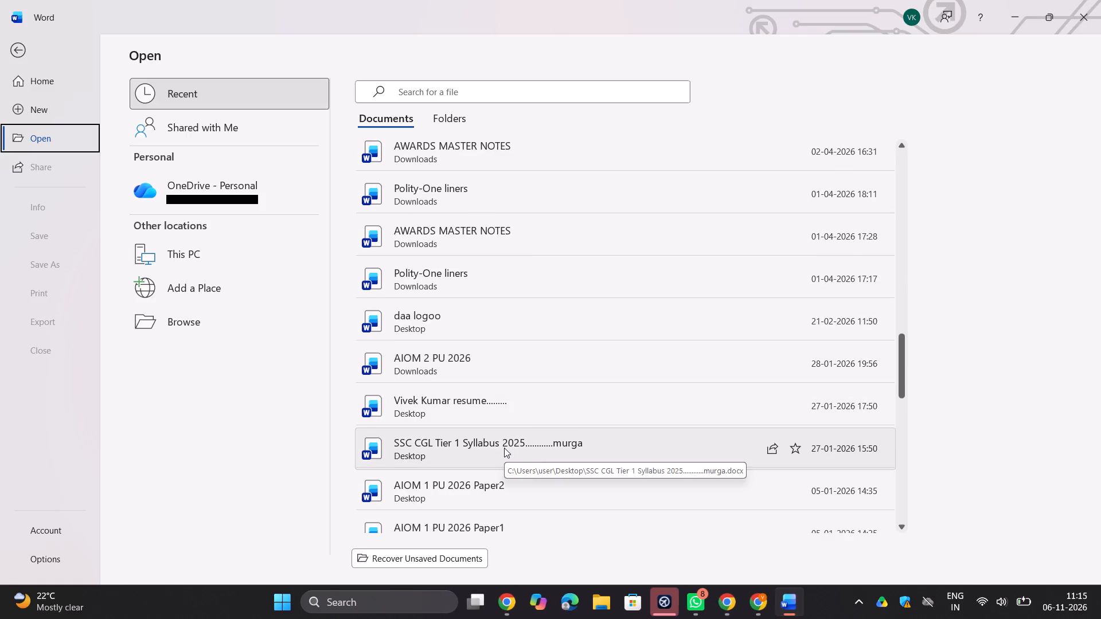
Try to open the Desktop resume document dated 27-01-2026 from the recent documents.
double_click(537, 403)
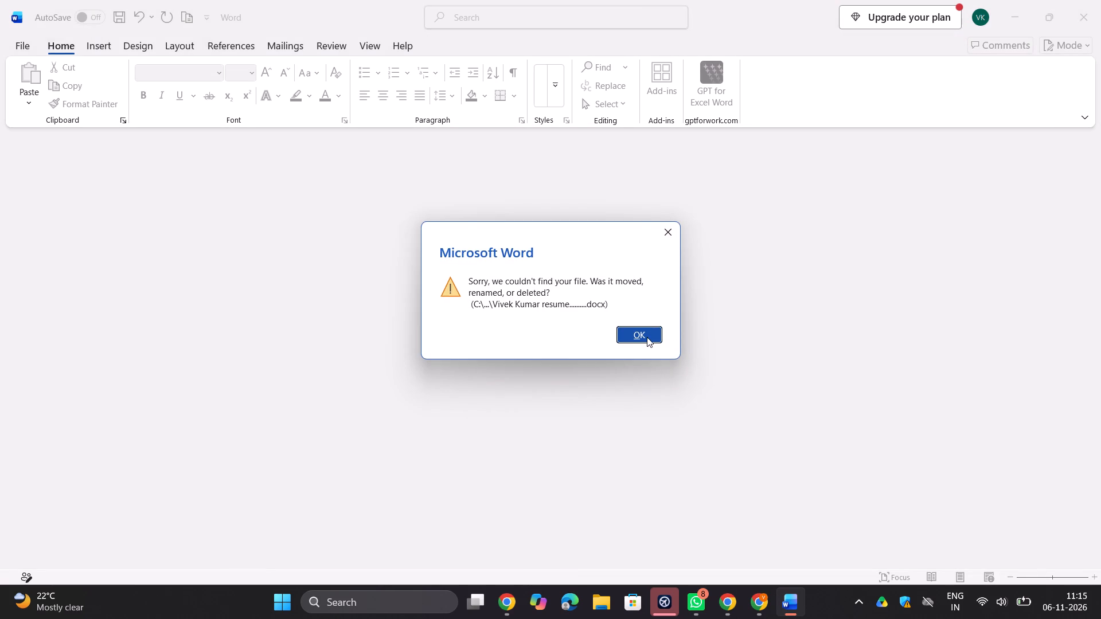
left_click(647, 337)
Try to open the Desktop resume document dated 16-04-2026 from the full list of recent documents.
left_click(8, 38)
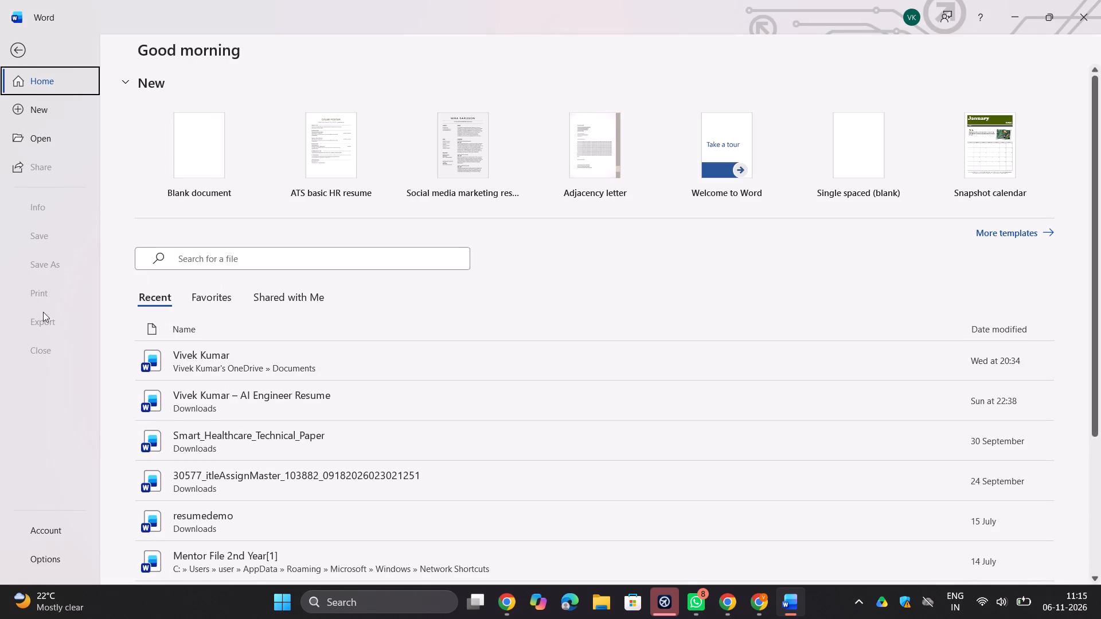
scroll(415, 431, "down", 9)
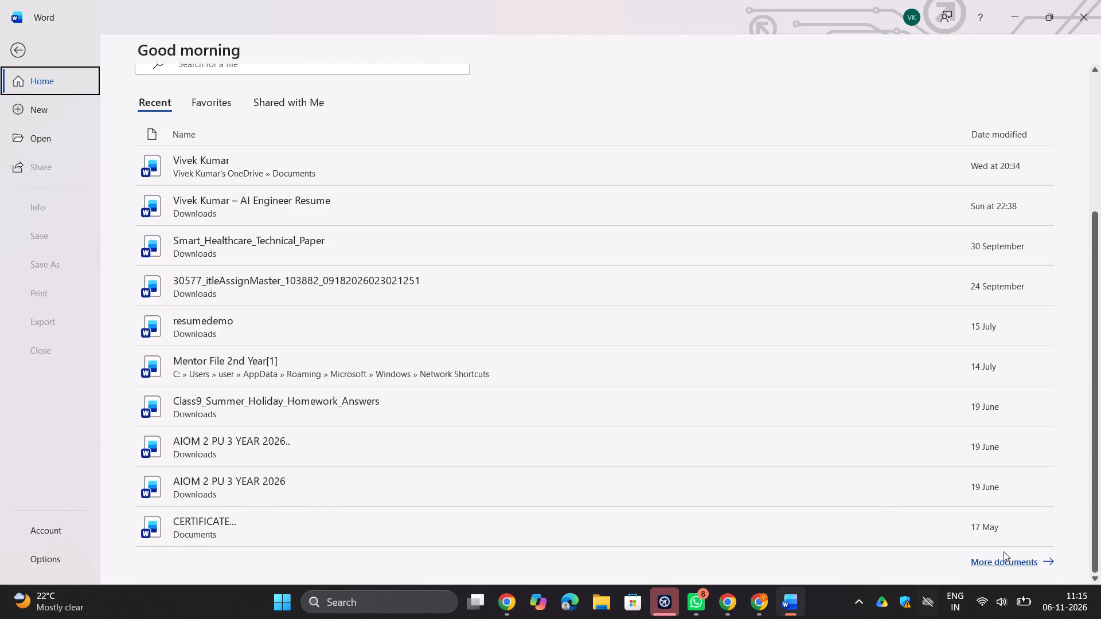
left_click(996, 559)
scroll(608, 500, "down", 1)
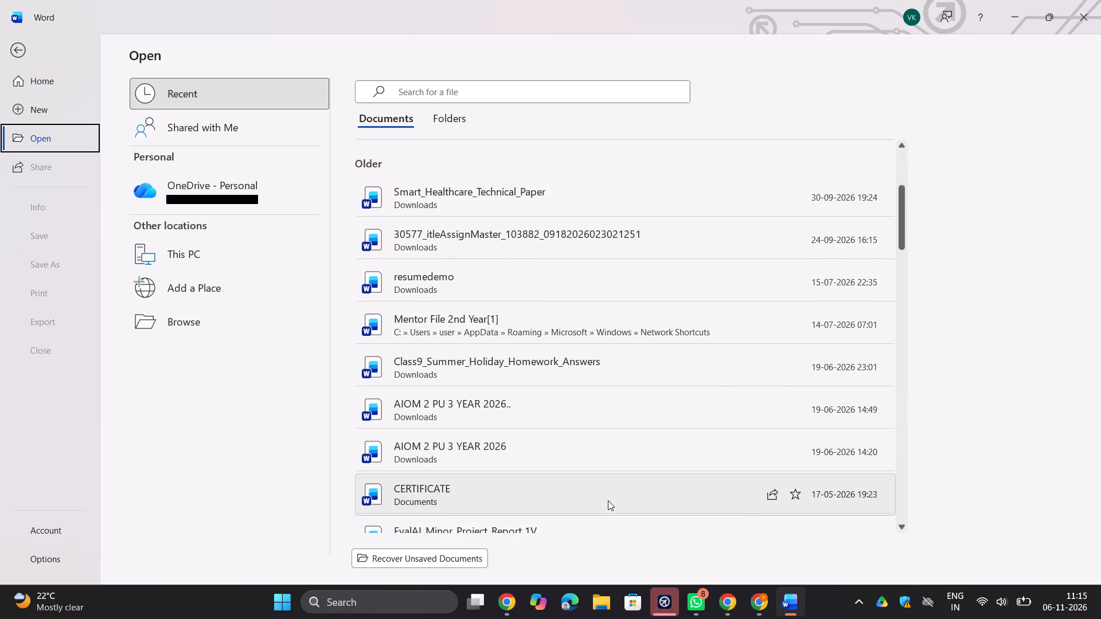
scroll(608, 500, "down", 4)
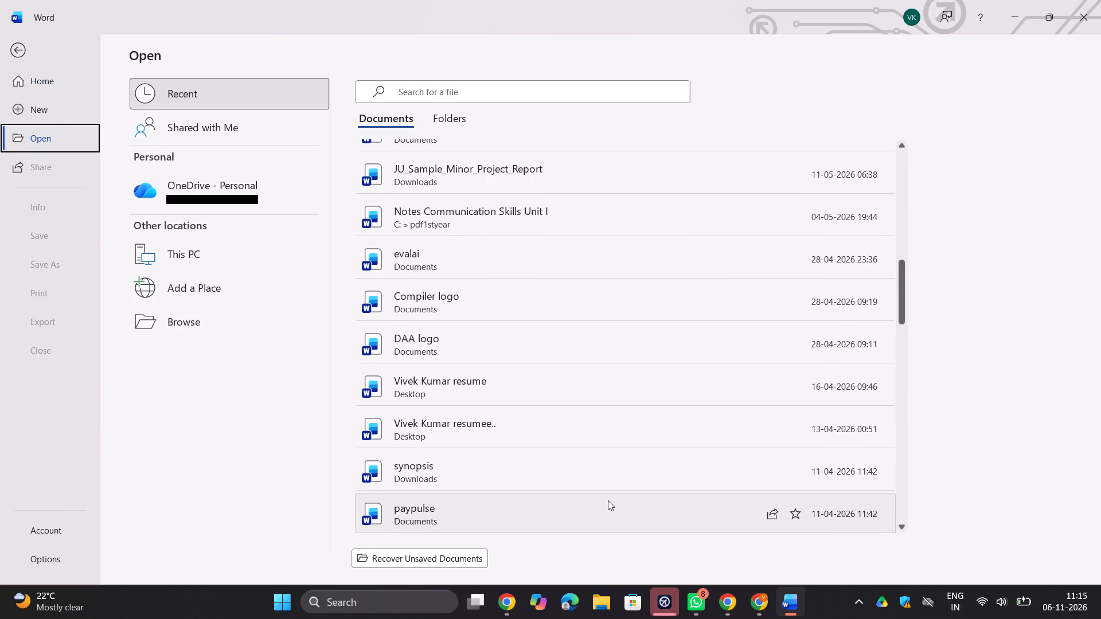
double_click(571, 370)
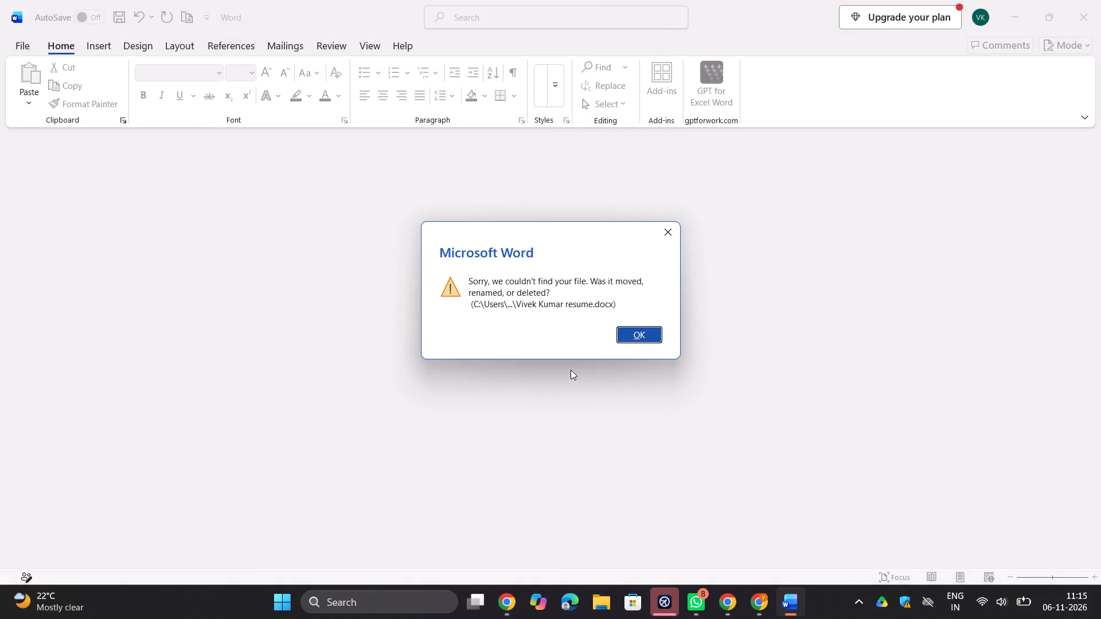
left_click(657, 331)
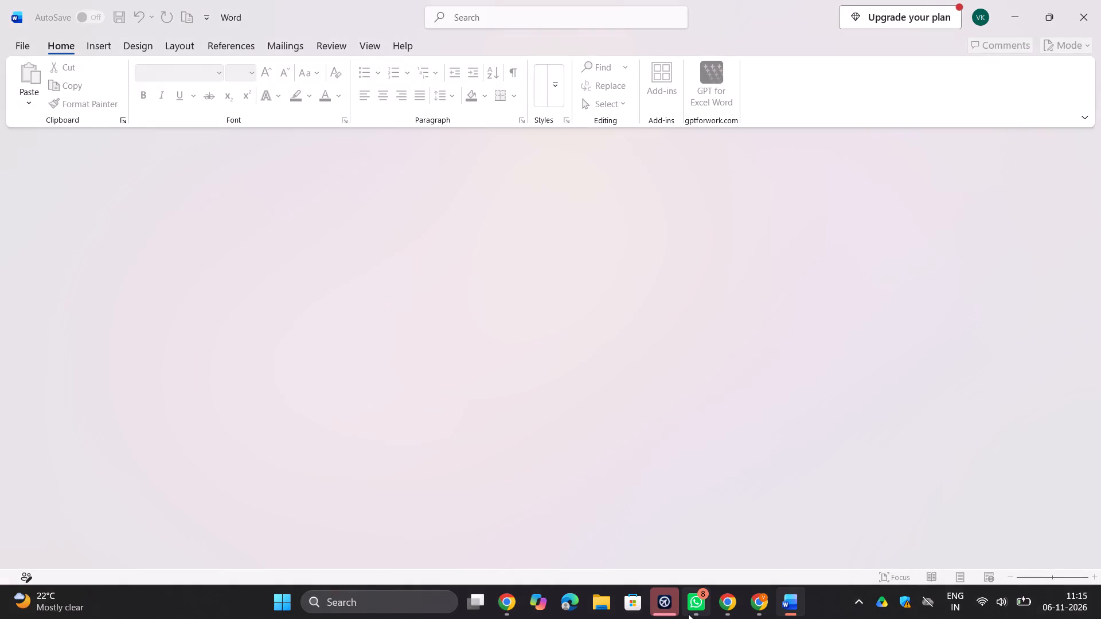
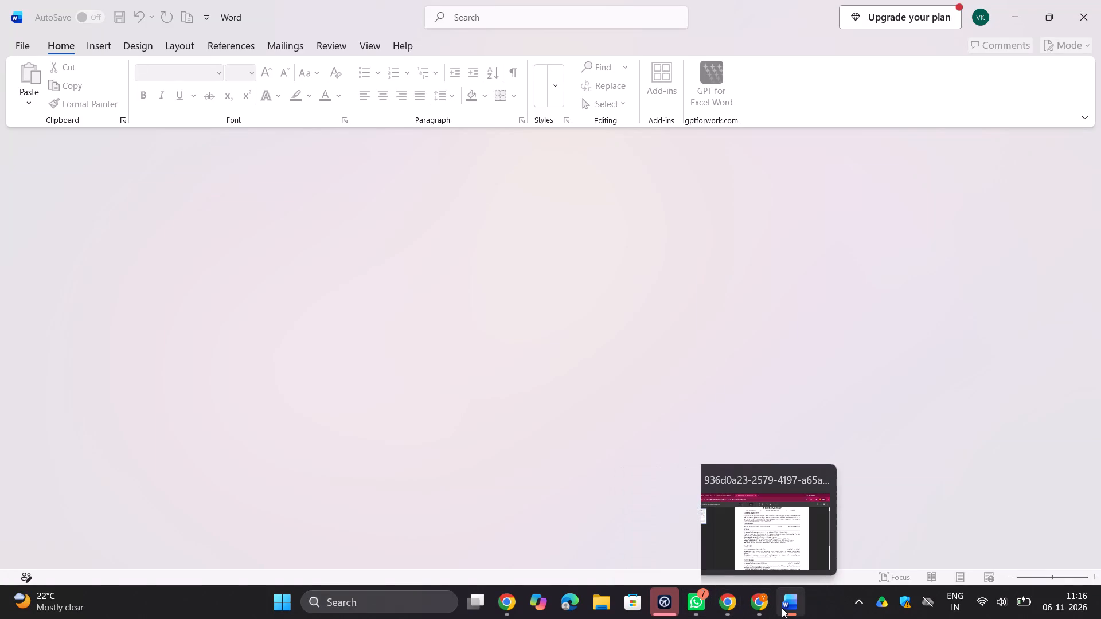
Look through the full list of recent Word documents for an editable resume and open an older document from it.
left_click(790, 495)
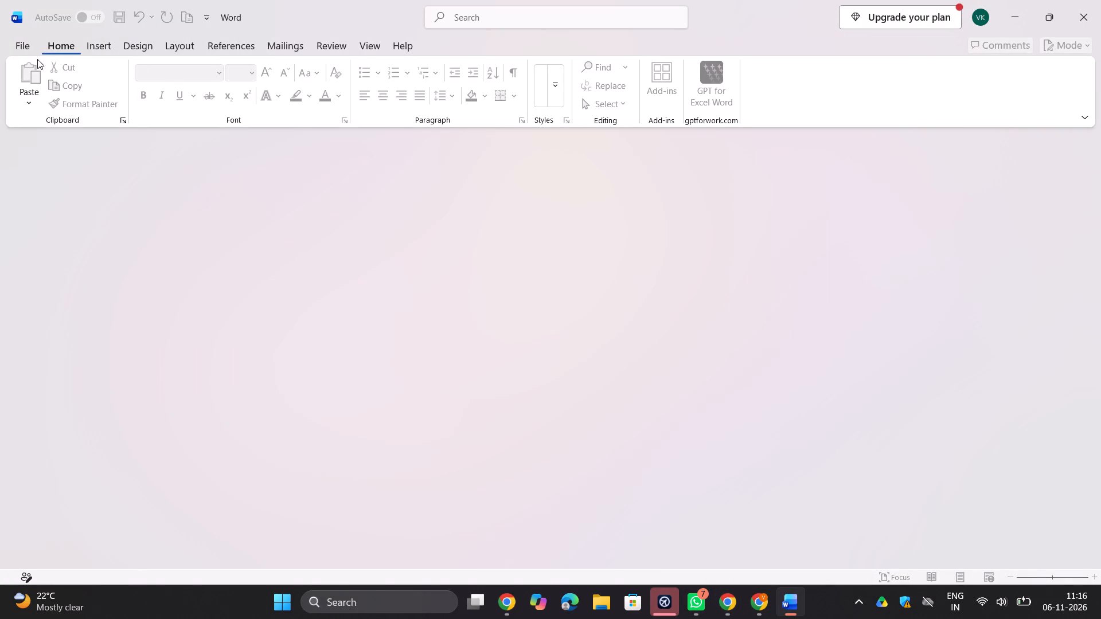
left_click(8, 44)
scroll(443, 476, "down", 2)
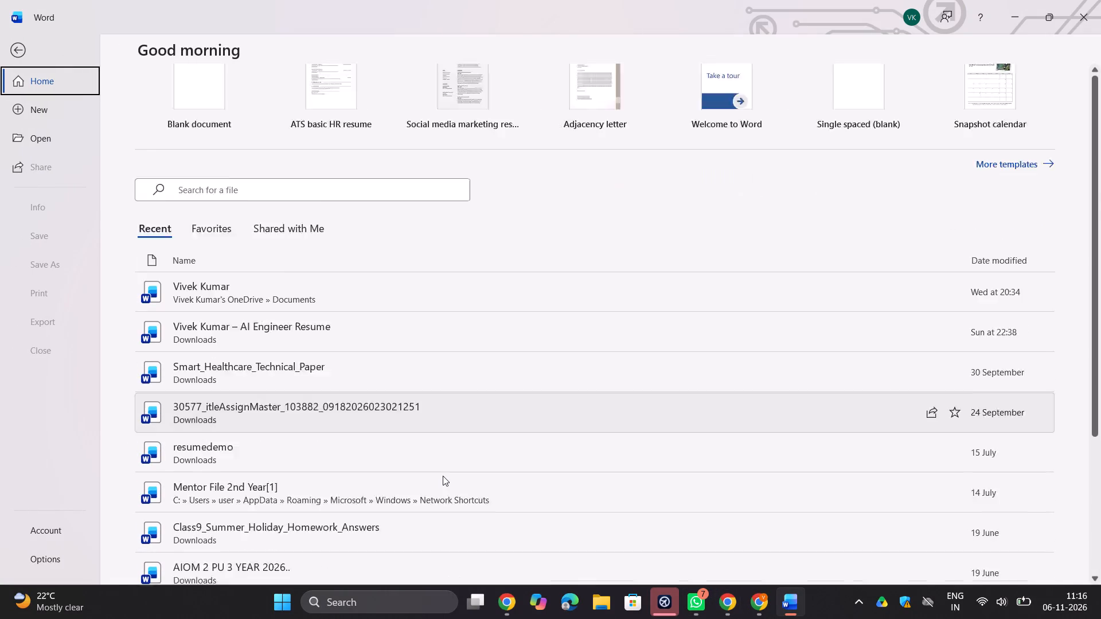
scroll(443, 476, "down", 5)
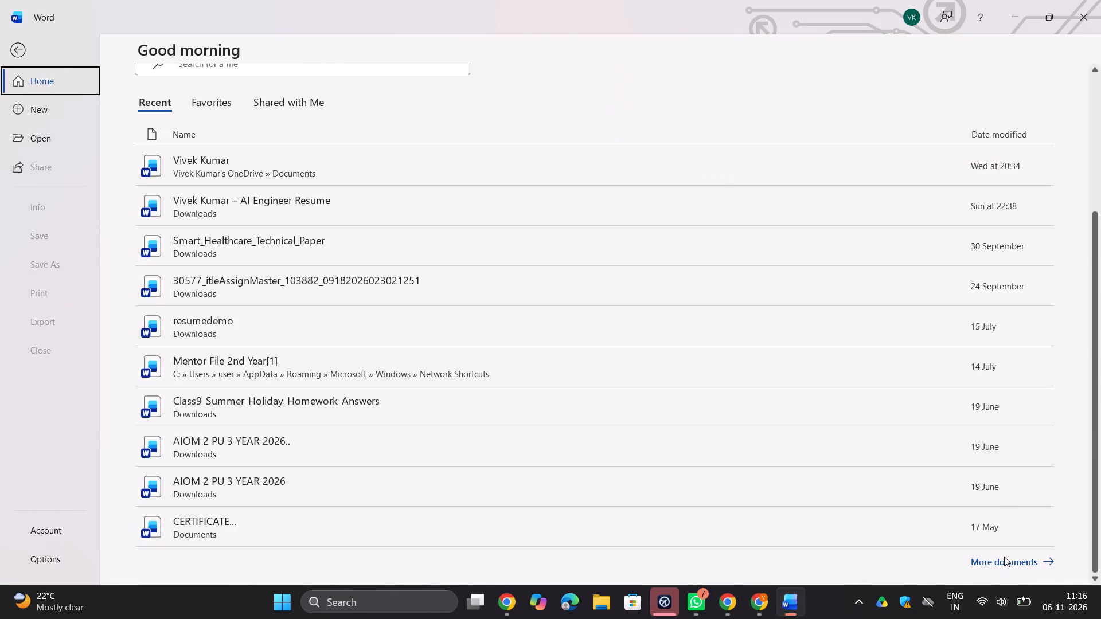
left_click(999, 562)
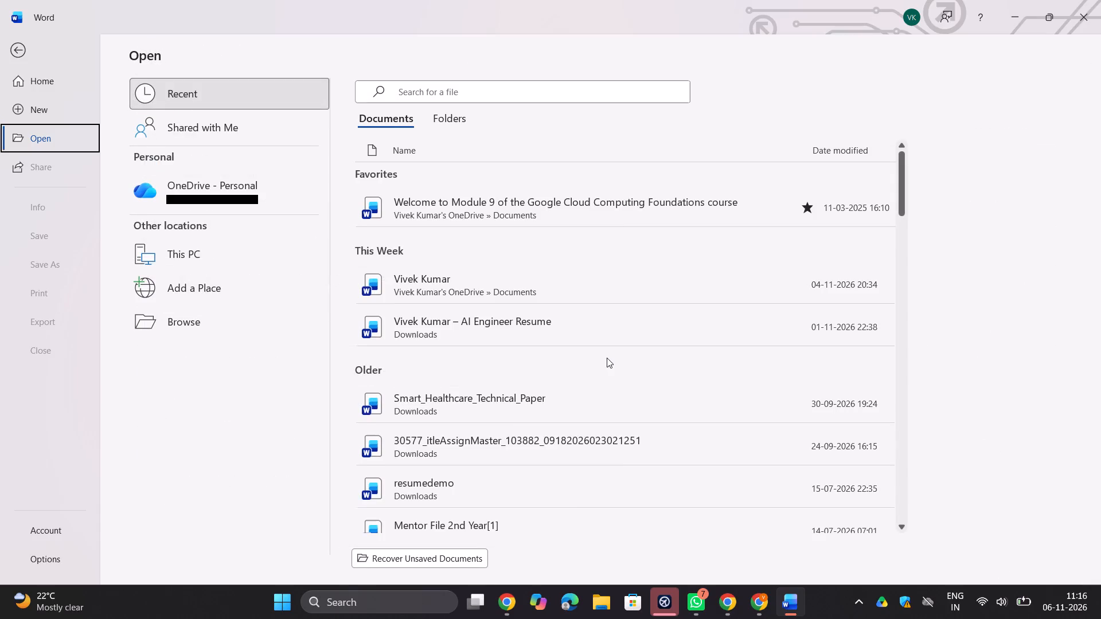
scroll(607, 358, "down", 5)
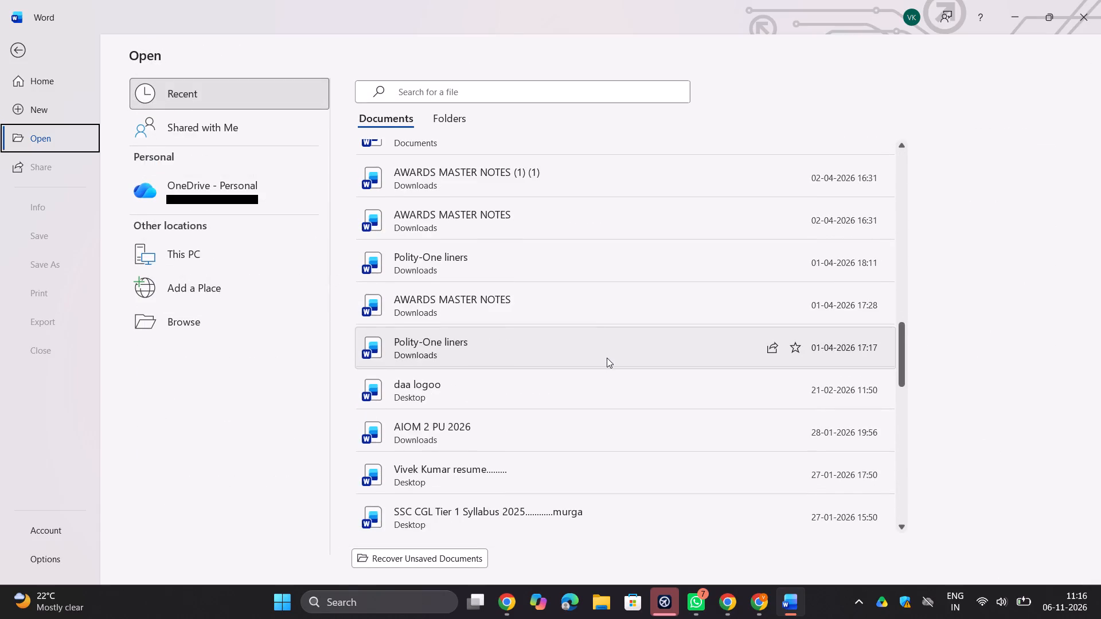
scroll(607, 358, "down", 2)
double_click(557, 336)
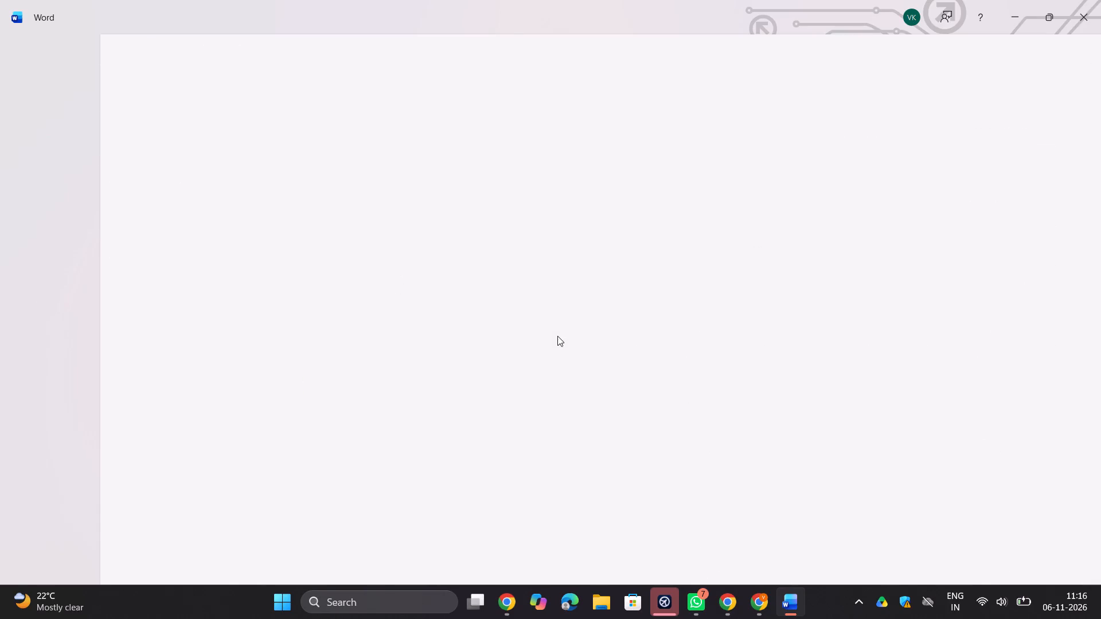
left_click(634, 336)
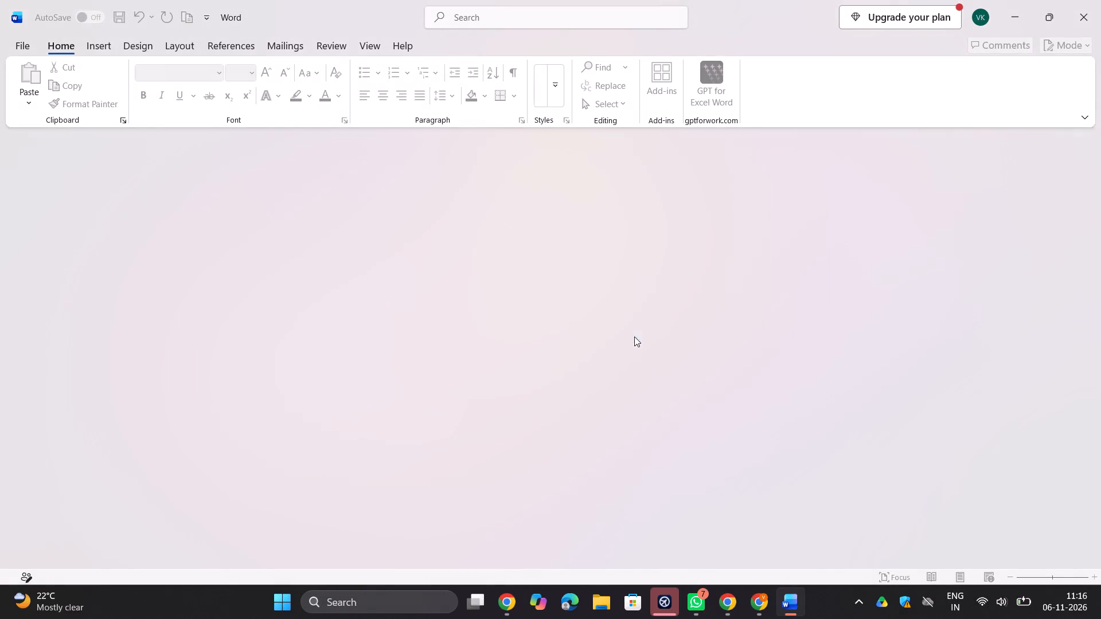
Return to the full list of recent documents and examine it again for an editable Word copy of the resume.
left_click(13, 47)
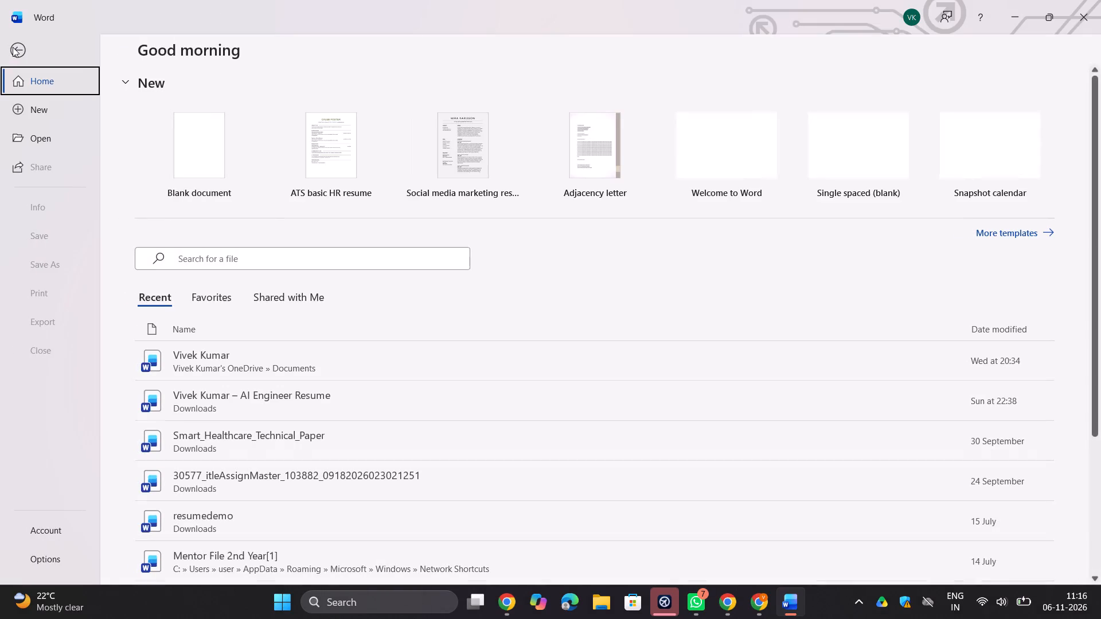
scroll(290, 428, "down", 2)
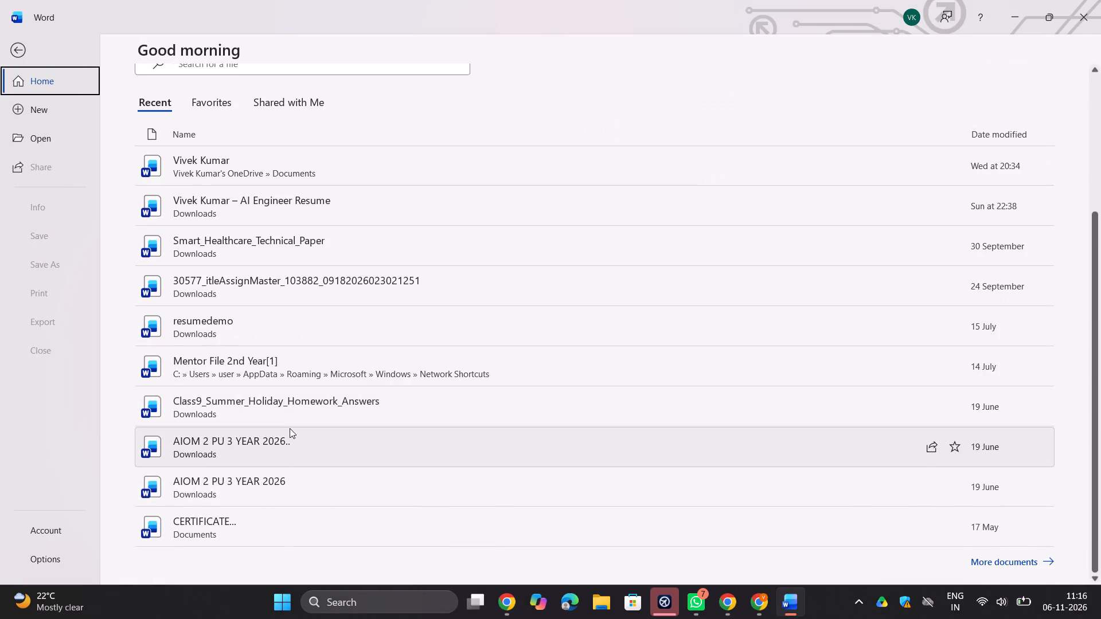
scroll(290, 428, "down", 1)
left_click(1021, 560)
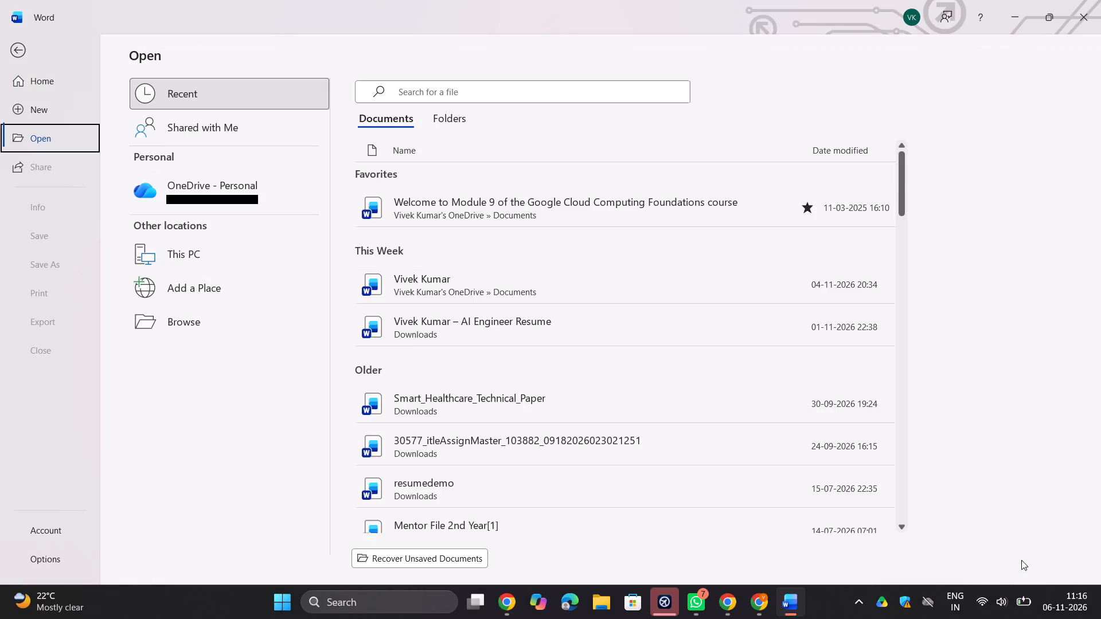
scroll(697, 441, "down", 5)
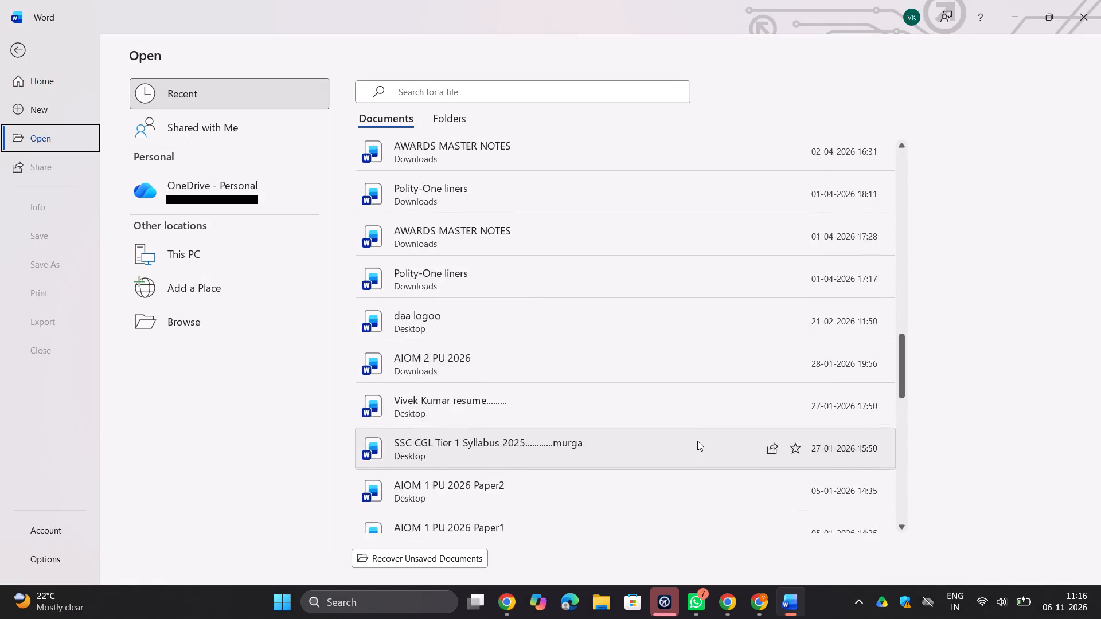
scroll(697, 441, "down", 6)
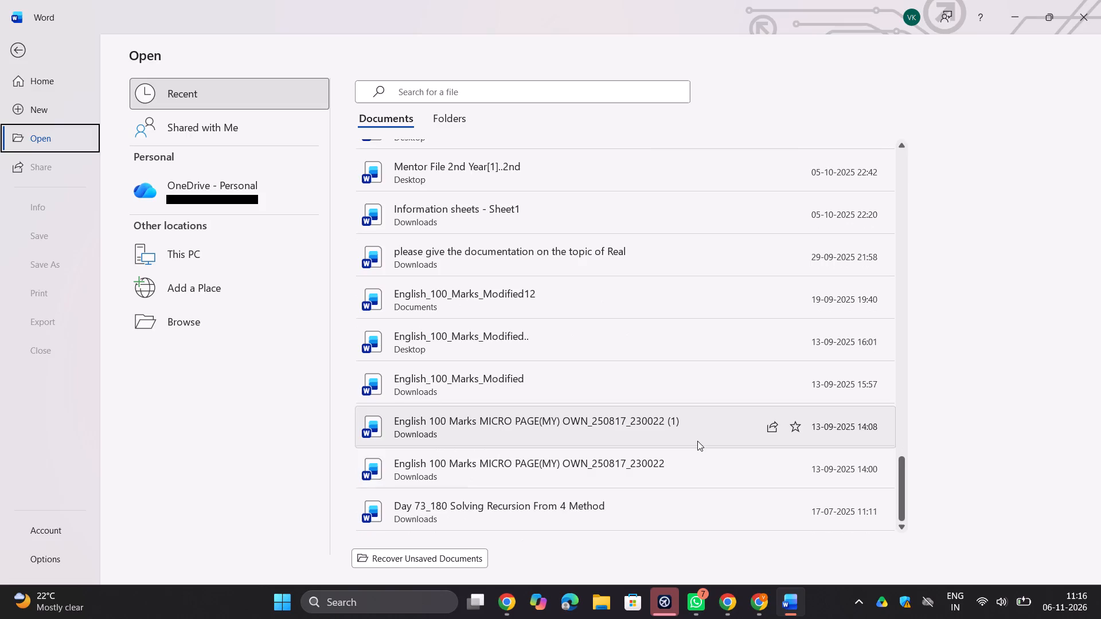
scroll(556, 452, "down", 2)
scroll(556, 452, "up", 3)
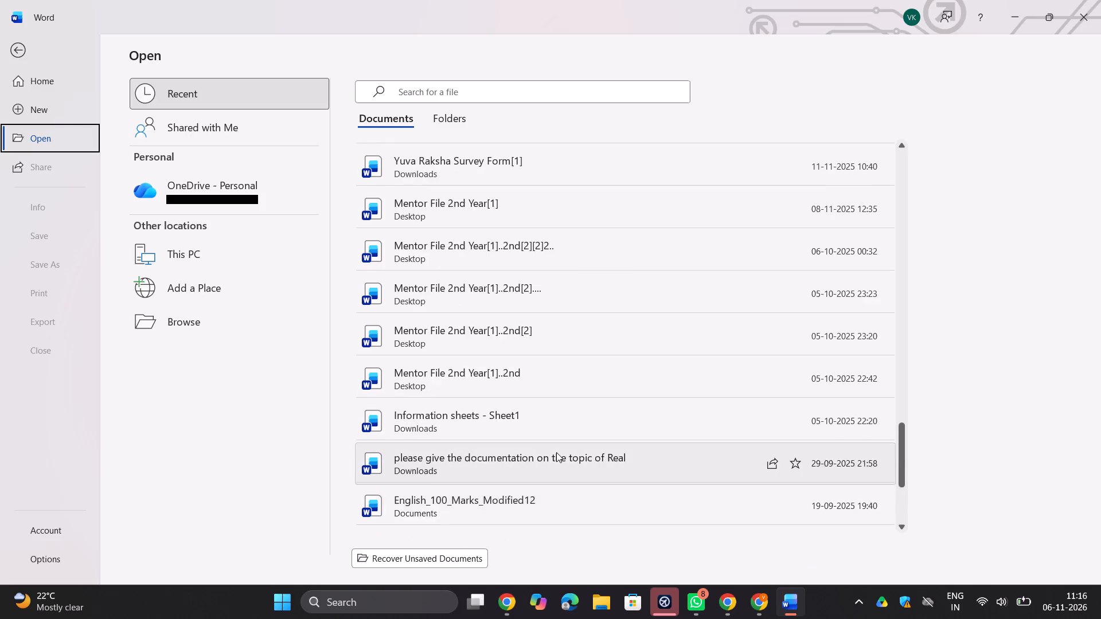
scroll(556, 452, "up", 12)
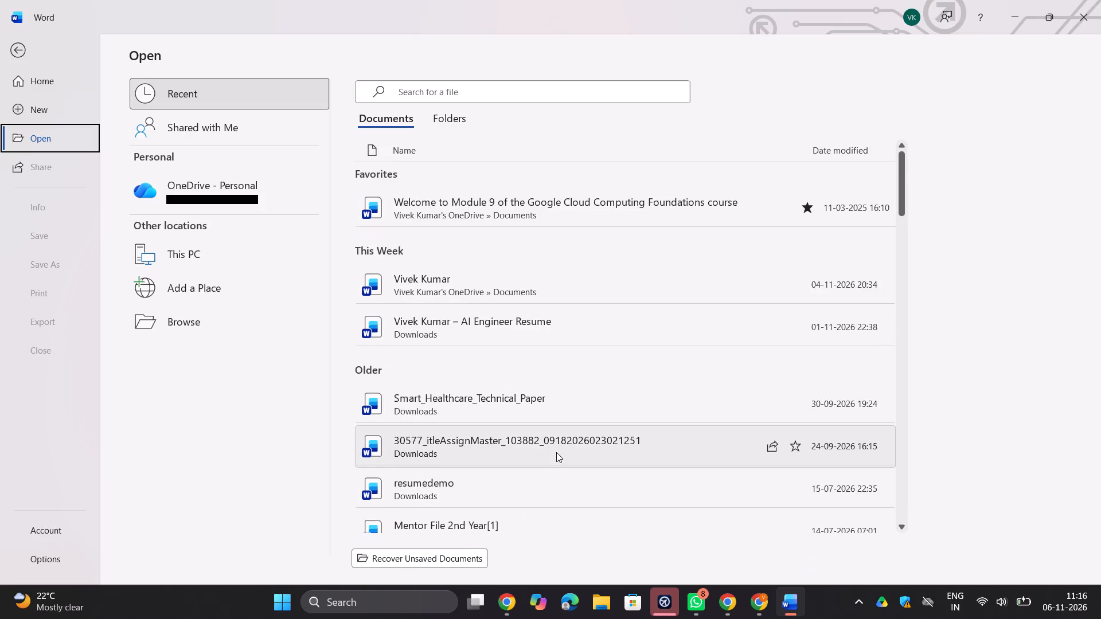
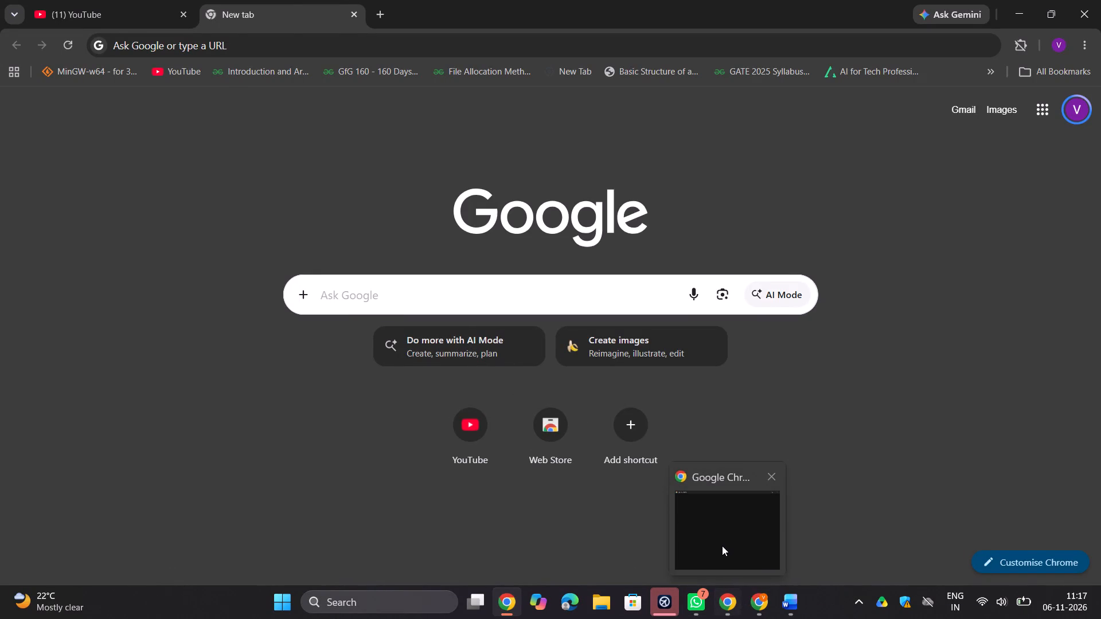
Bring up the Chrome profile chooser and open the browser with the Person 1 profile.
left_click(722, 548)
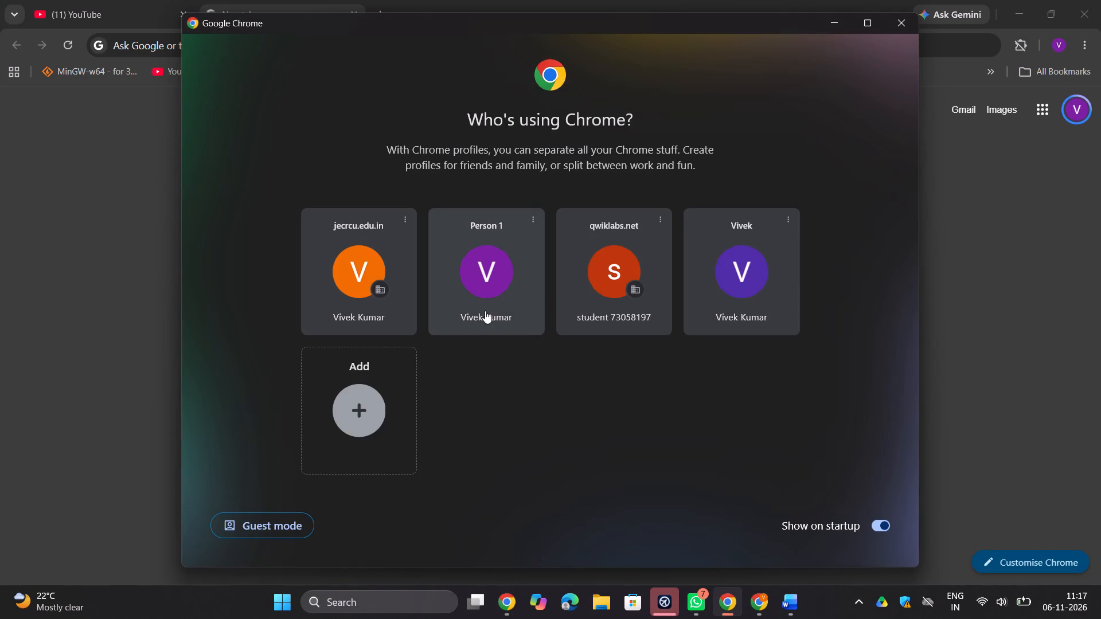
left_click(485, 311)
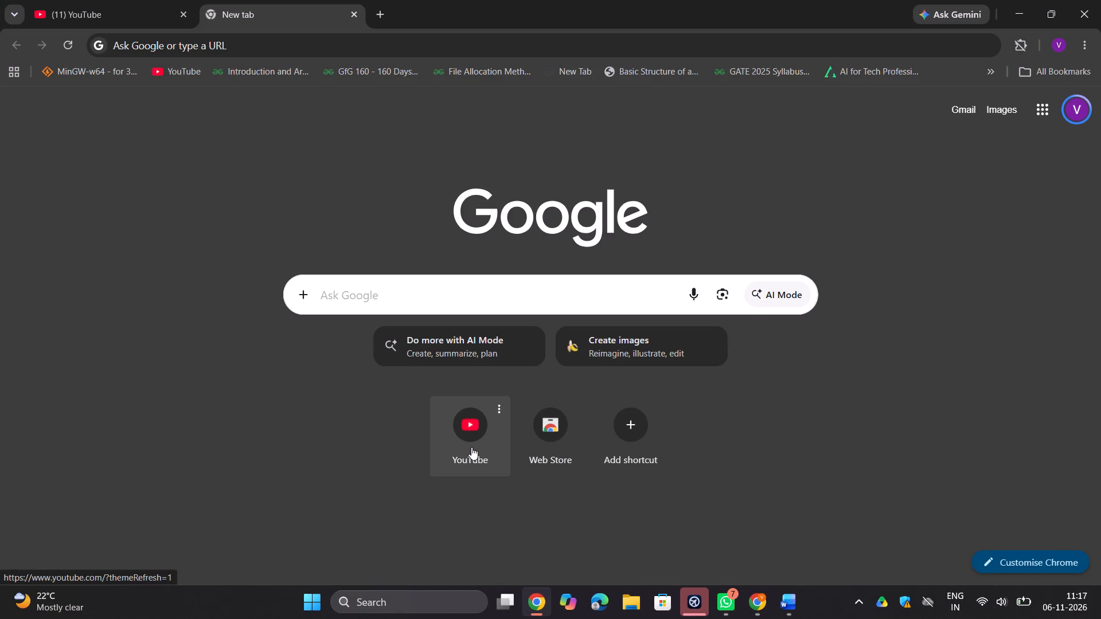
Open YouTube from the new tab page's shortcuts and look over the videos on its home feed.
left_click(471, 447)
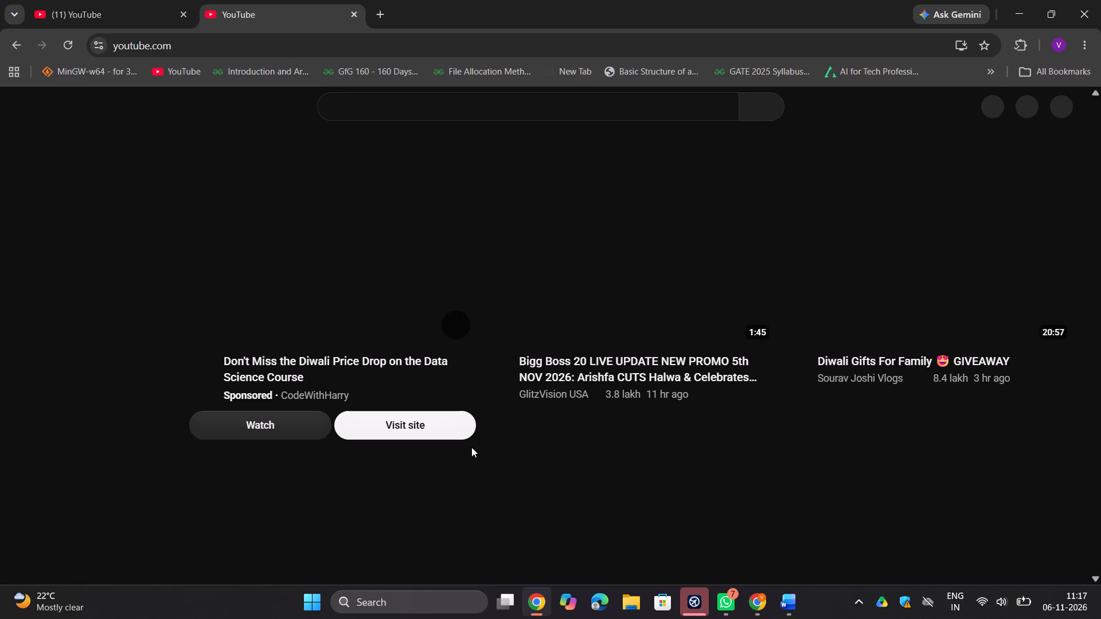
scroll(643, 437, "down", 2)
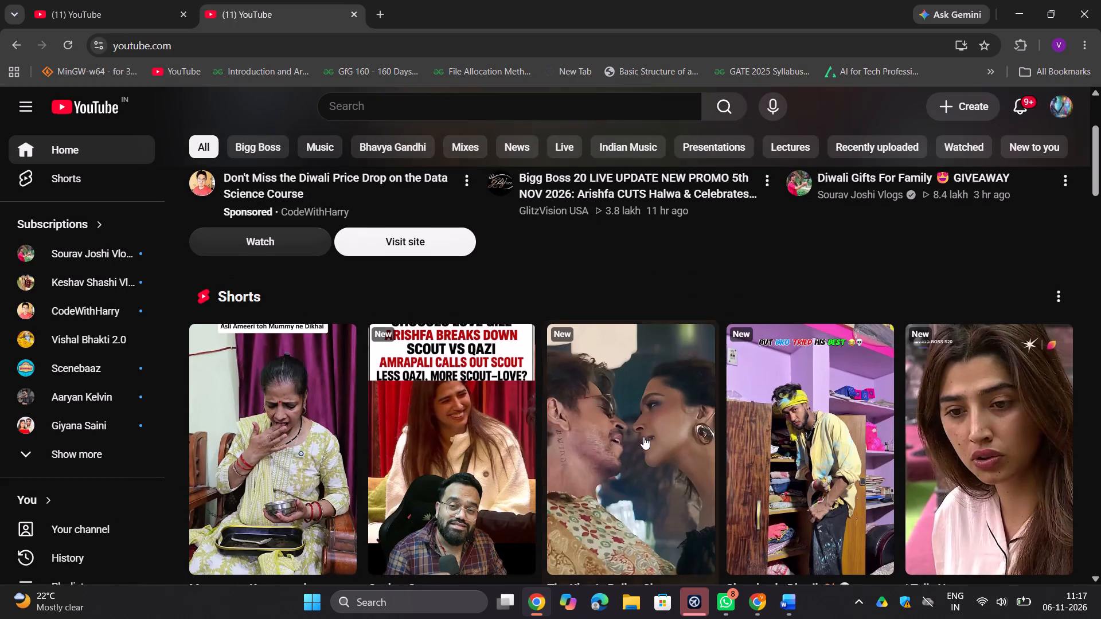
scroll(643, 437, "down", 2)
scroll(643, 437, "up", 3)
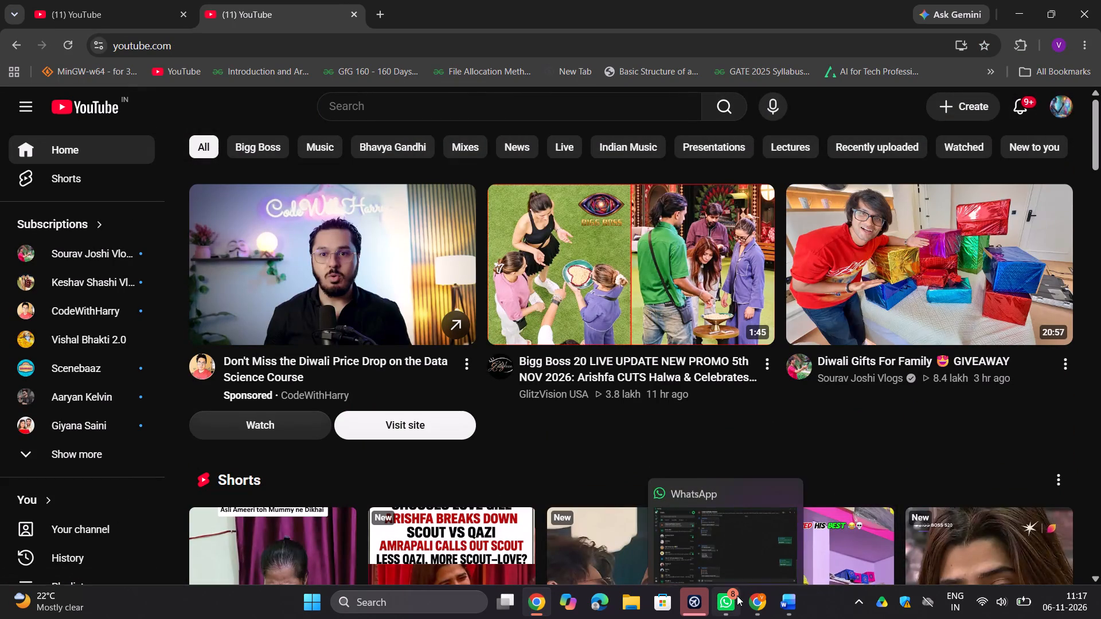
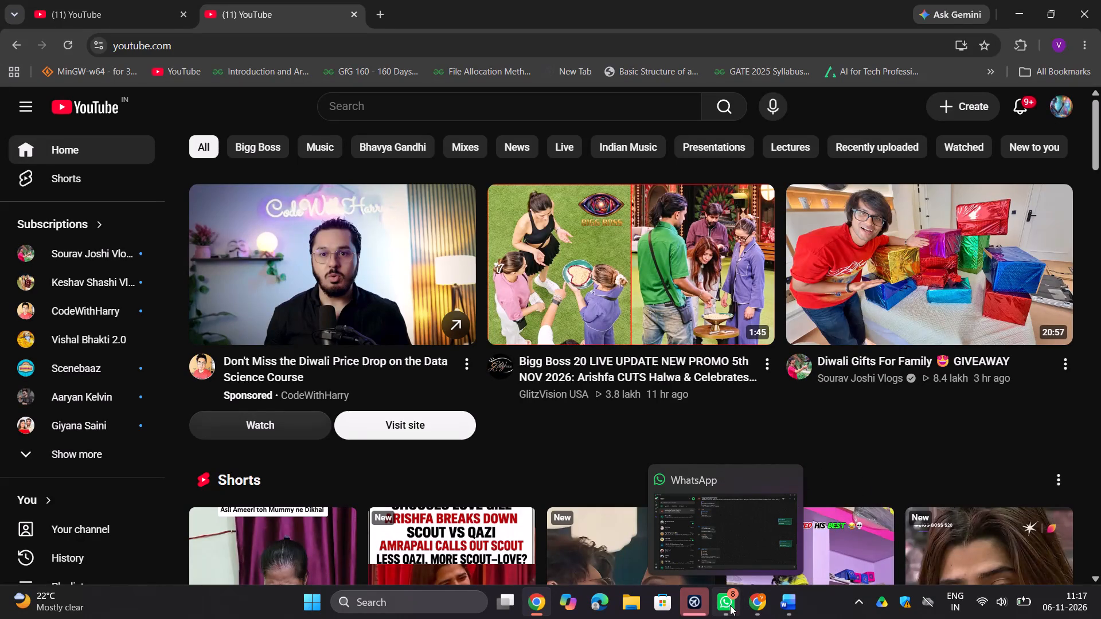
Switch to File Explorer and open the resume PDF found among last month's files in the Downloads folder.
left_click(630, 613)
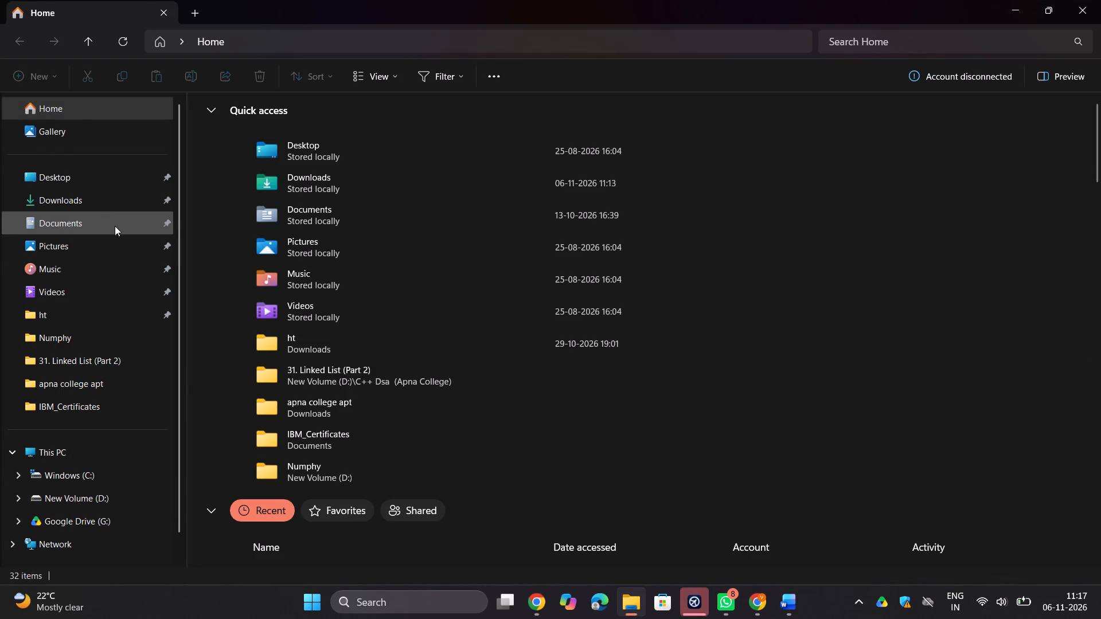
left_click(110, 203)
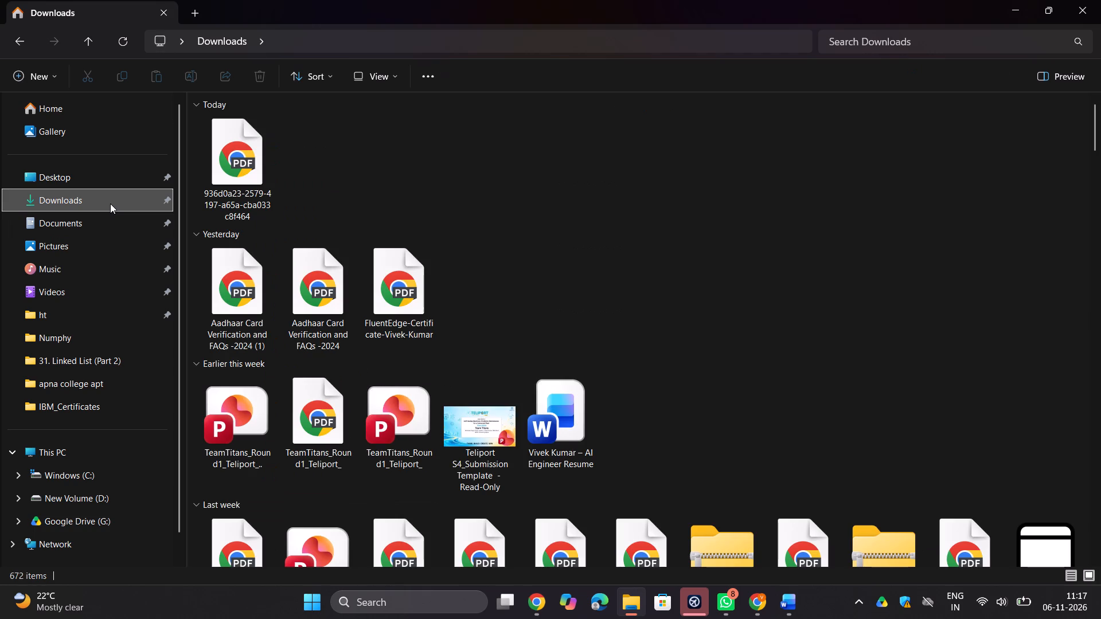
scroll(414, 207, "down", 2)
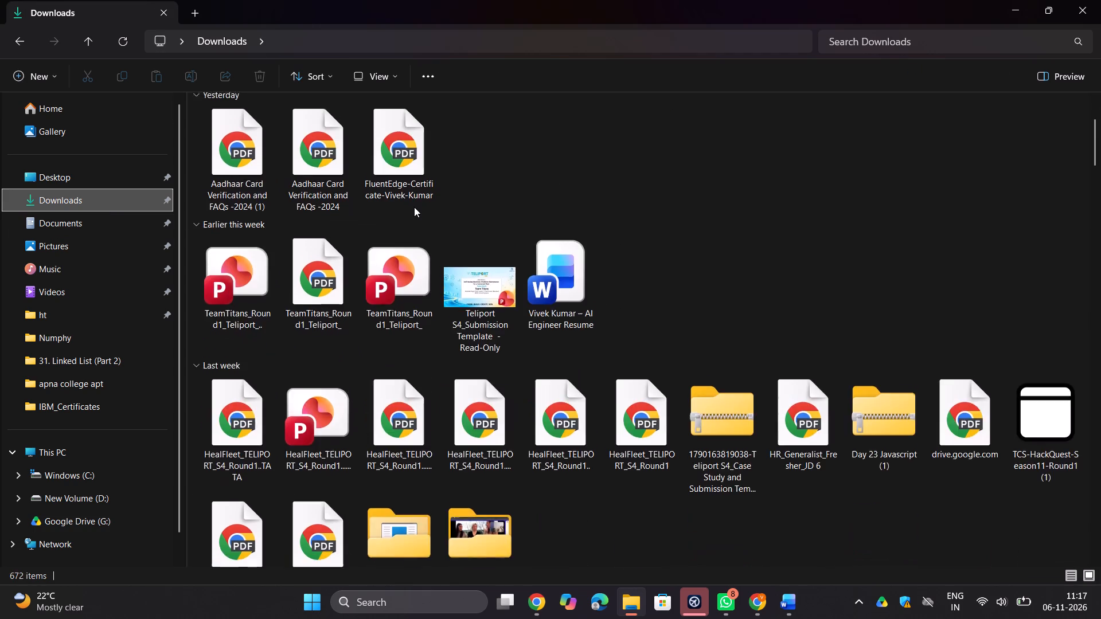
scroll(414, 207, "down", 1)
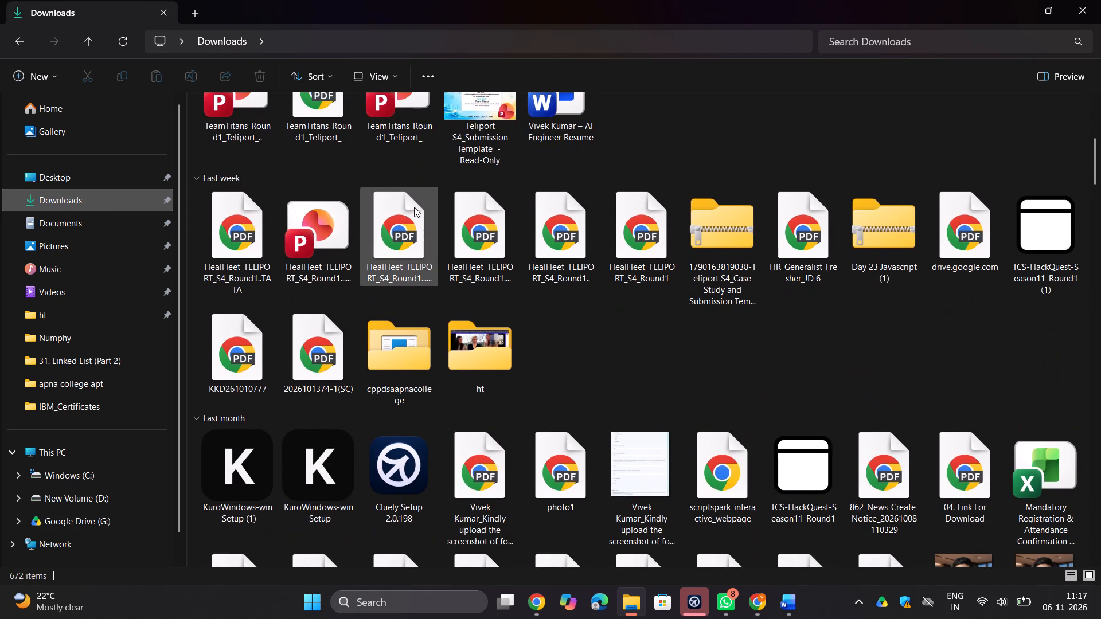
scroll(579, 373, "down", 2)
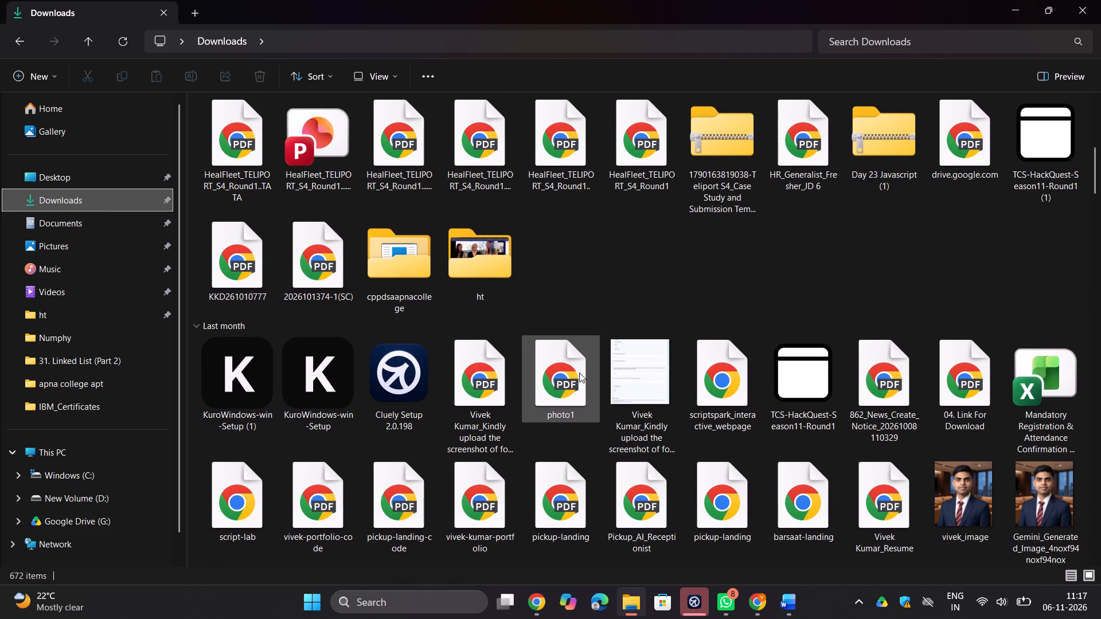
scroll(579, 373, "down", 1)
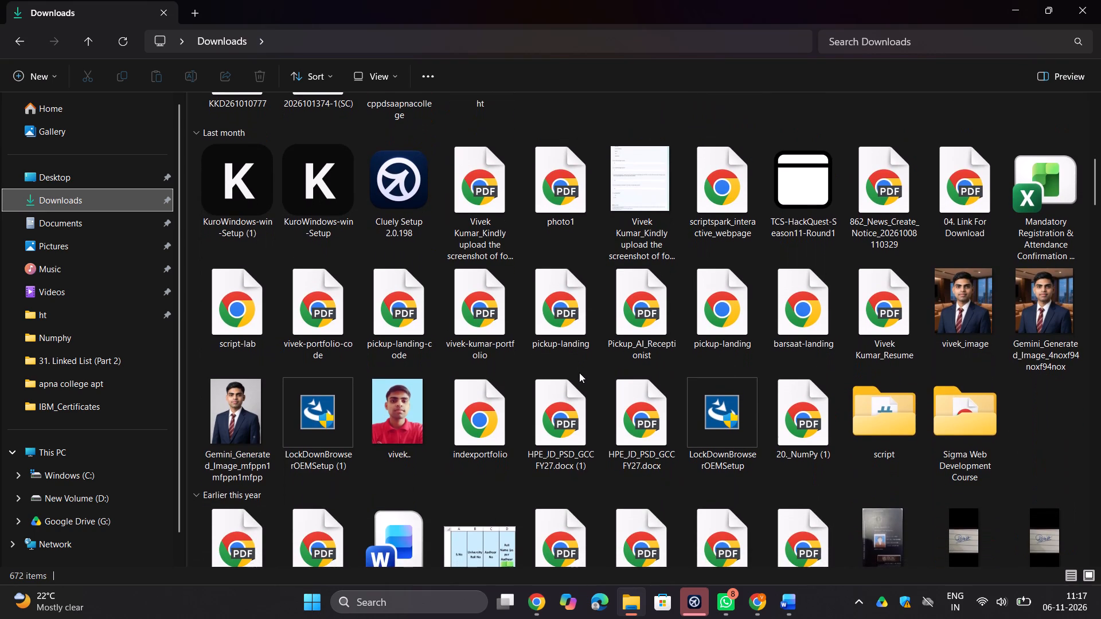
scroll(579, 373, "down", 2)
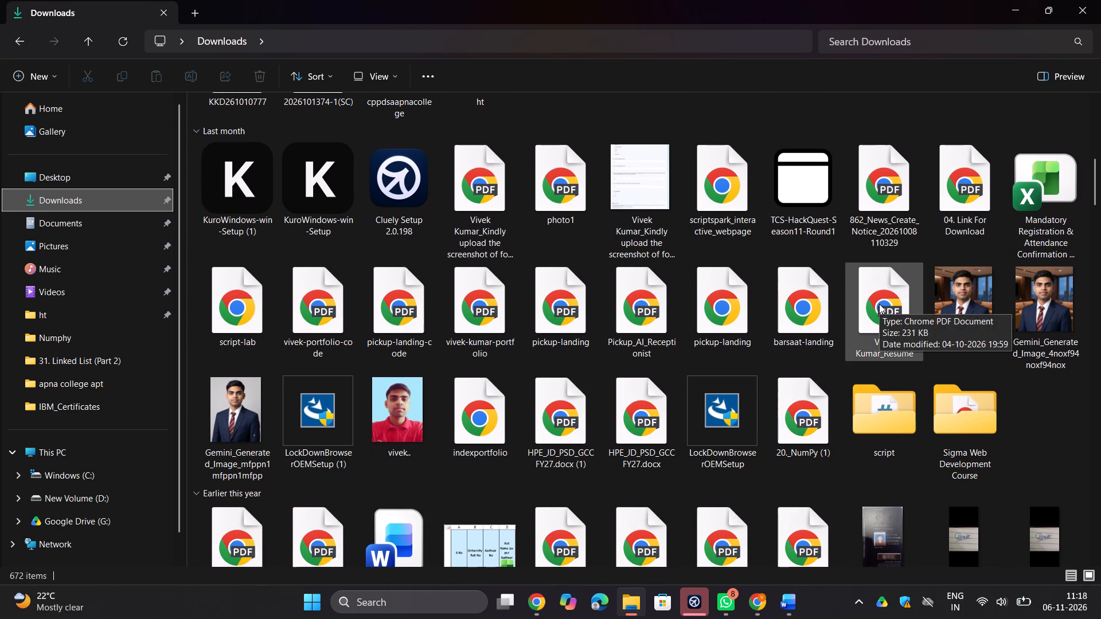
double_click(879, 304)
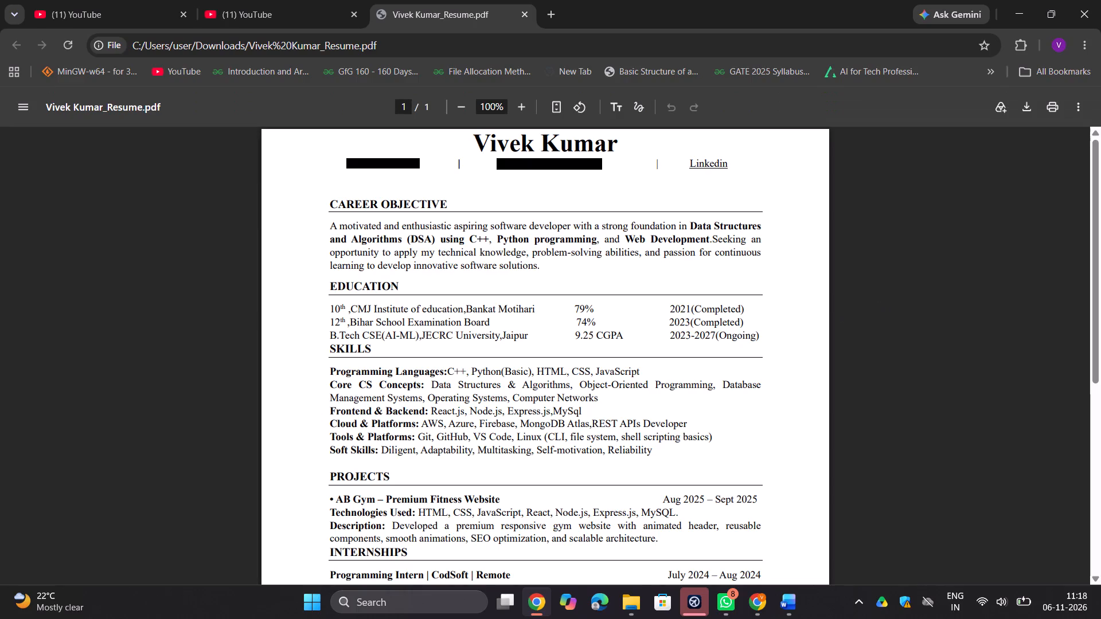
Read through the resume PDF from the career objective down to the interests and hobbies section.
scroll(665, 299, "down", 2)
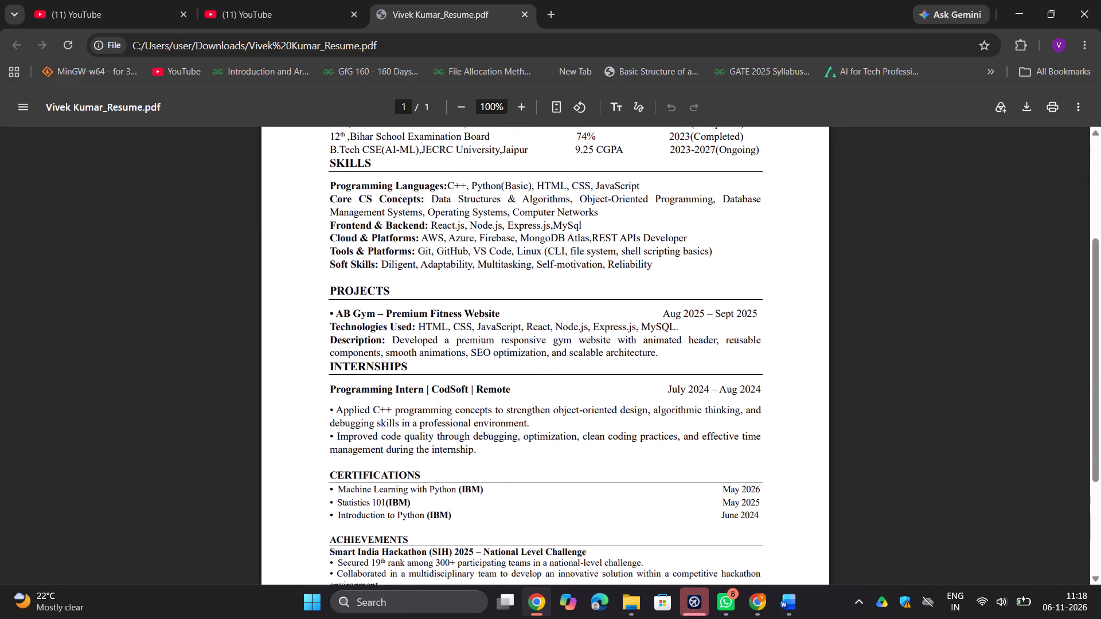
scroll(665, 299, "down", 1)
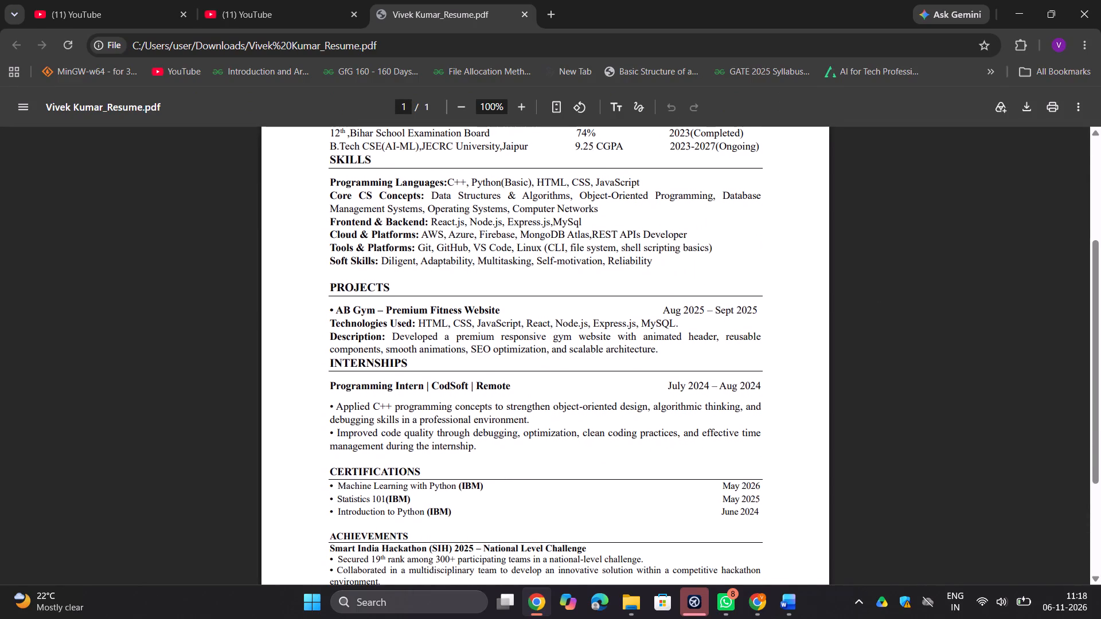
scroll(665, 299, "down", 8)
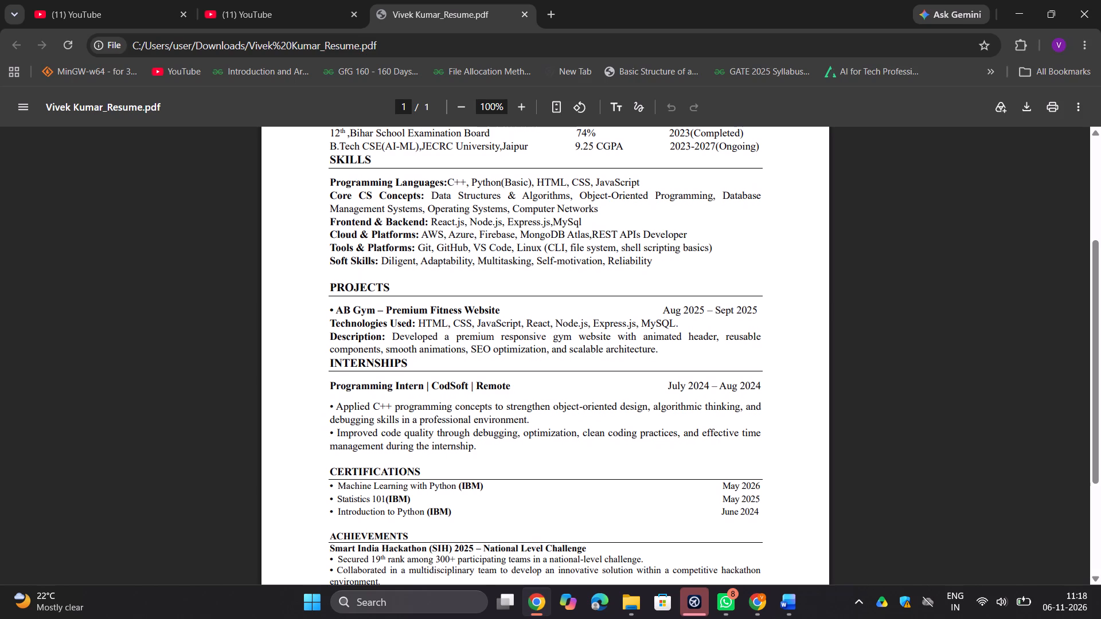
scroll(665, 299, "down", 10)
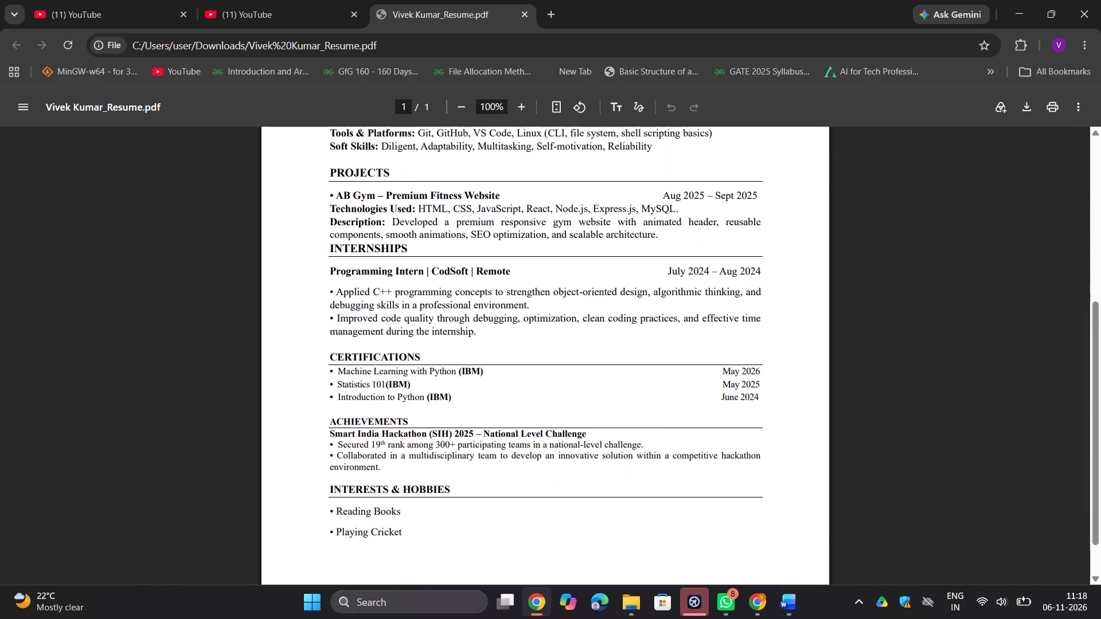
scroll(665, 299, "down", 1)
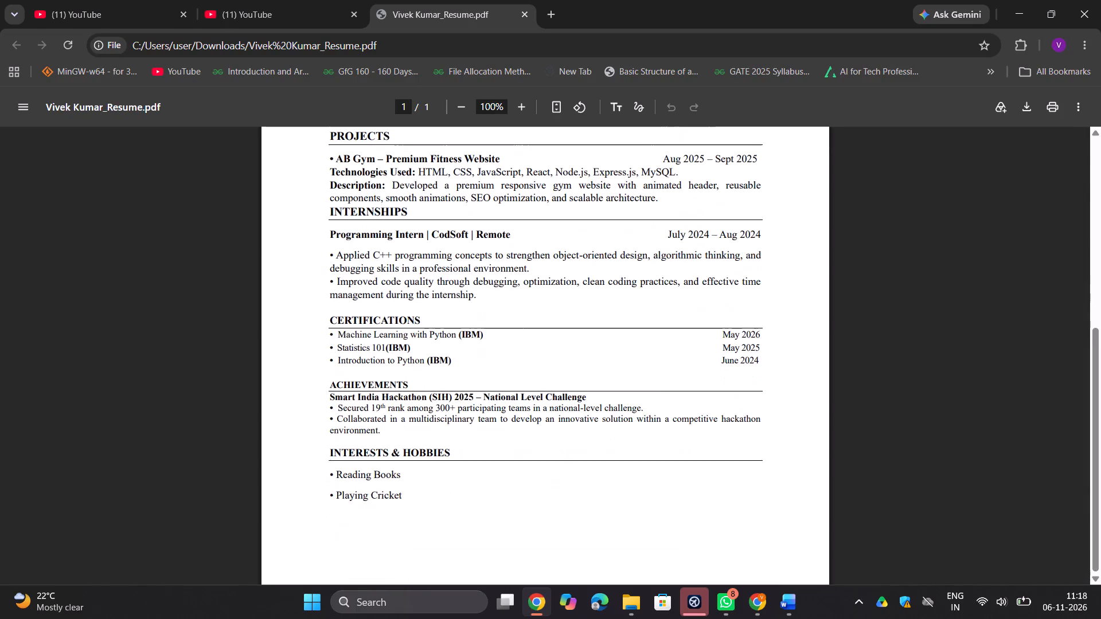
scroll(665, 299, "up", 4)
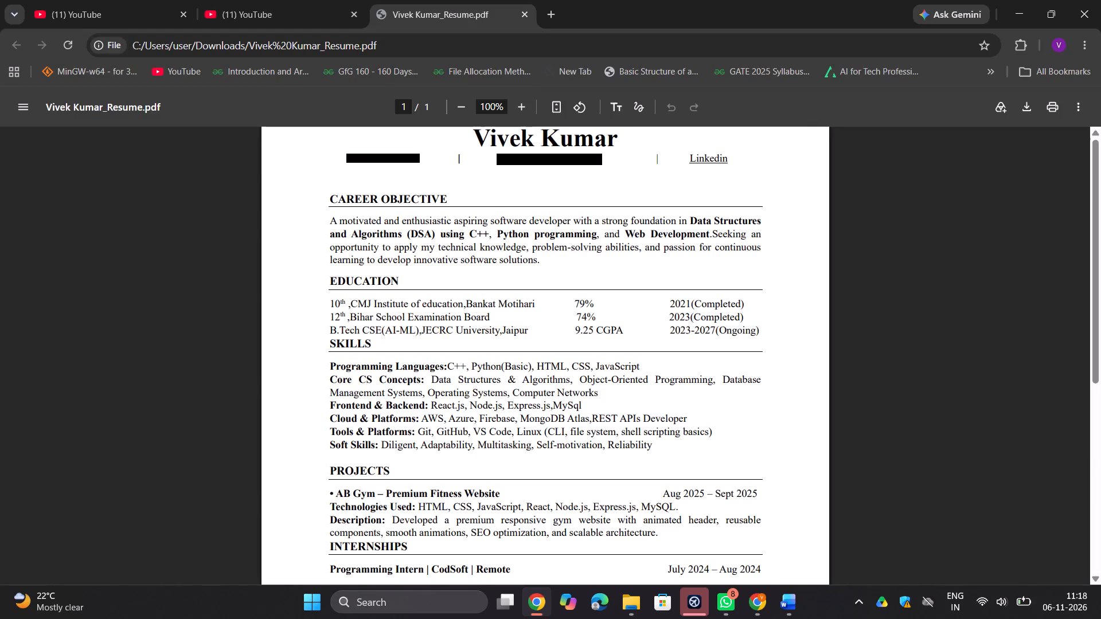
scroll(646, 254, "down", 1)
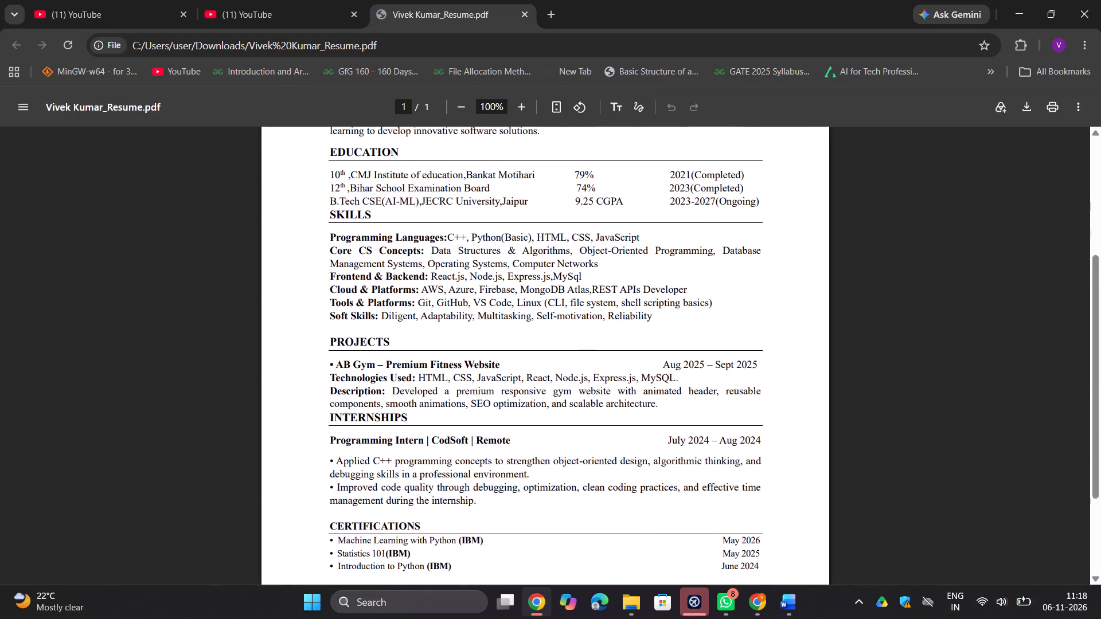
scroll(646, 254, "down", 1)
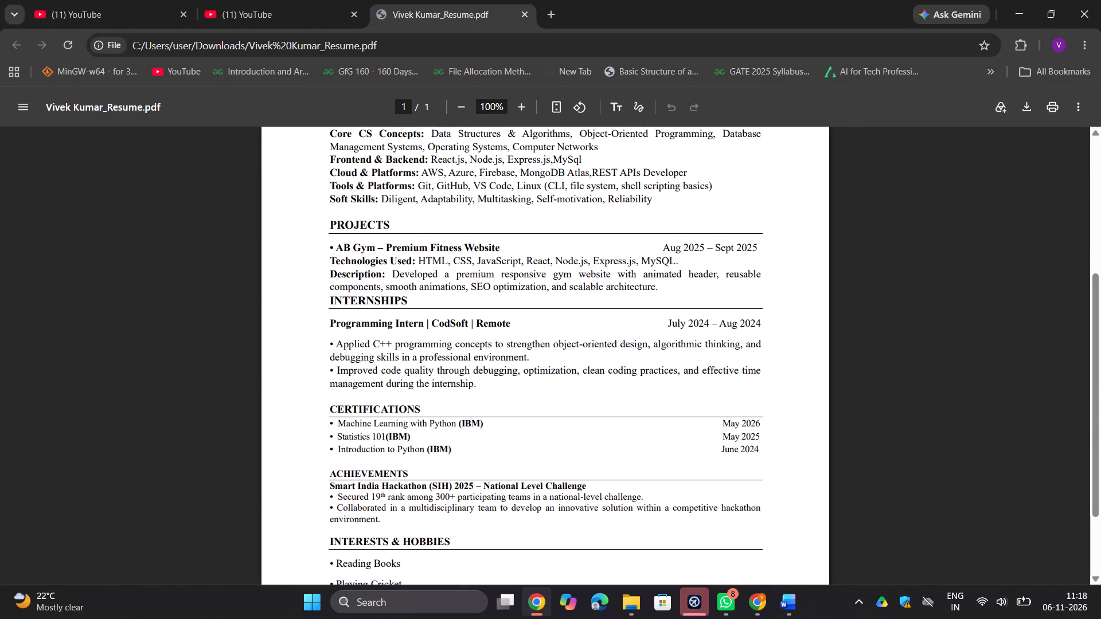
scroll(646, 254, "down", 5)
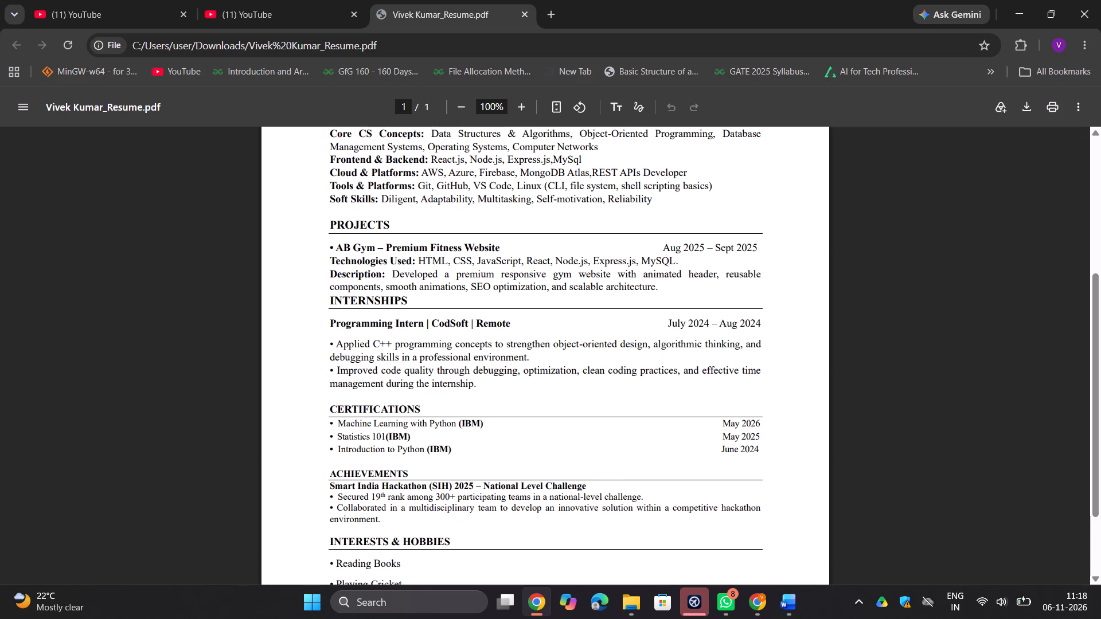
scroll(646, 254, "down", 1)
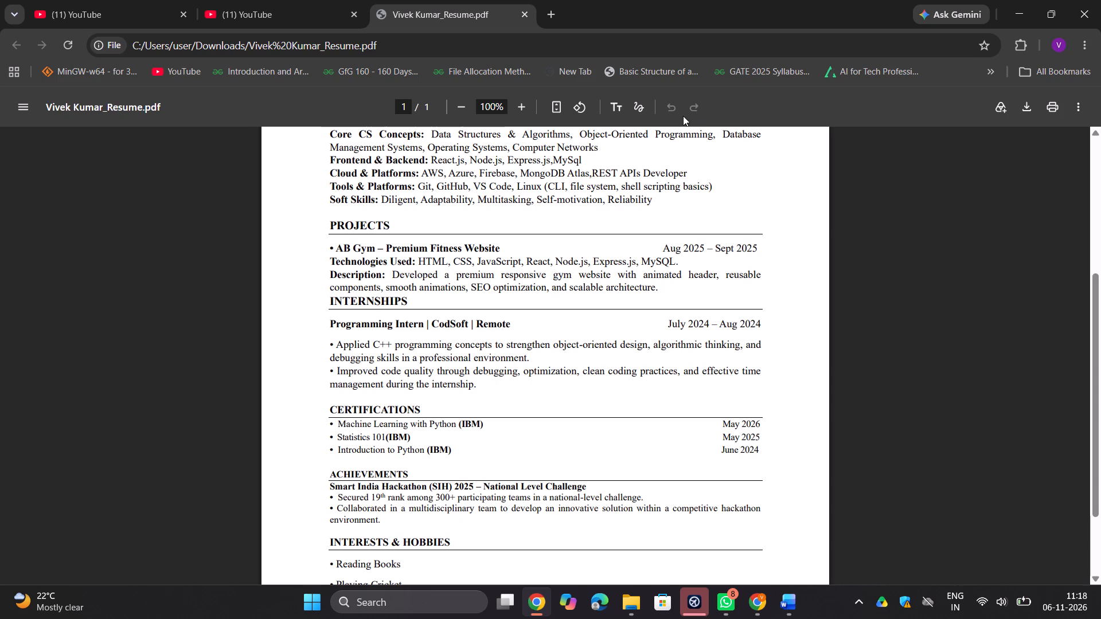
Search Google in a new tab for "i love pdf to word" and open iLovePDF's PDF to Word converter.
left_click(553, 11)
left_click(447, 299)
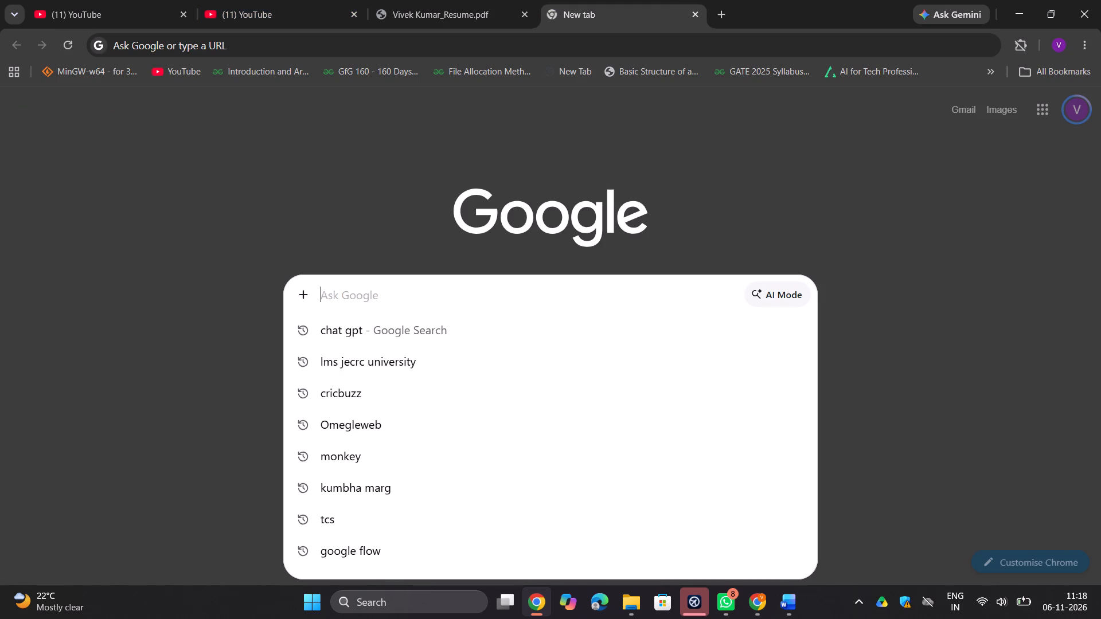
type("i lo")
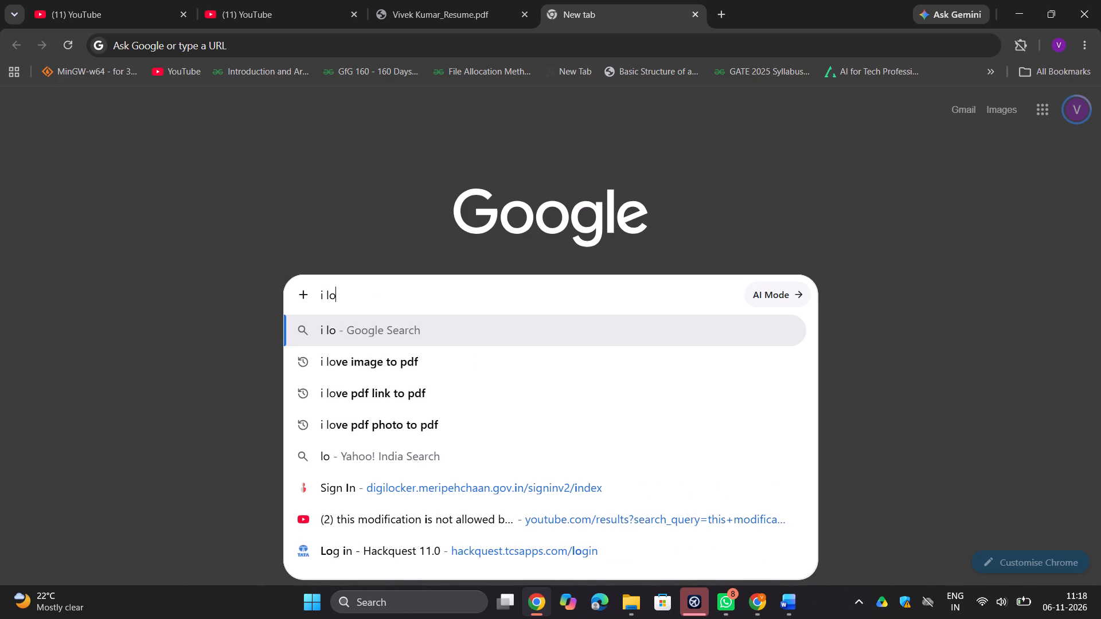
type("ve")
key("space")
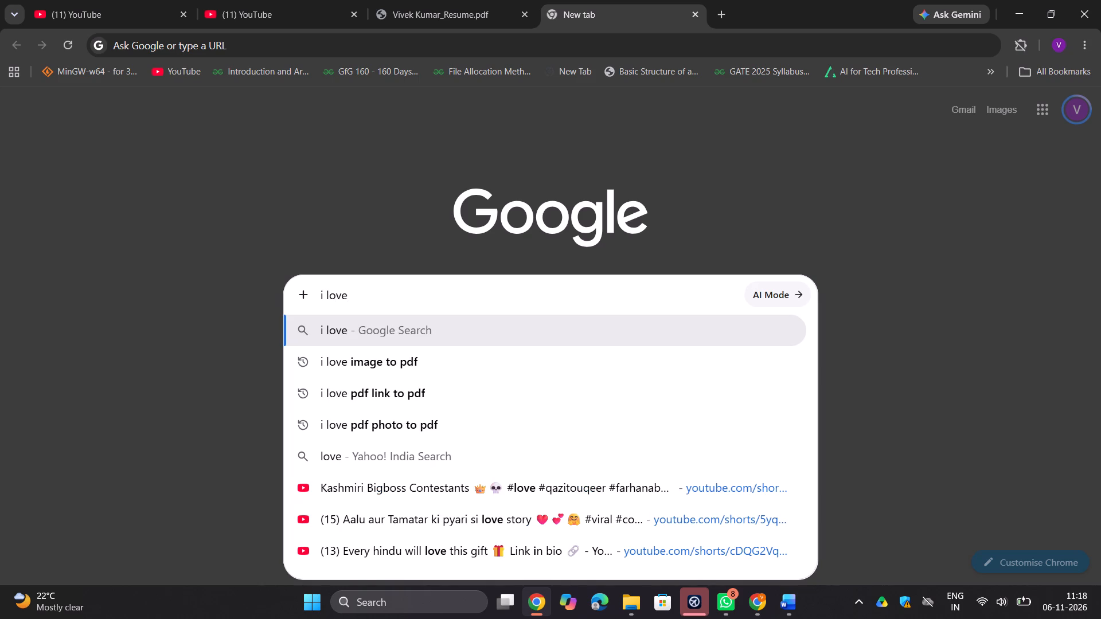
type("wo")
key("BackSpace")
key("BackSpace")
type("pdf to word")
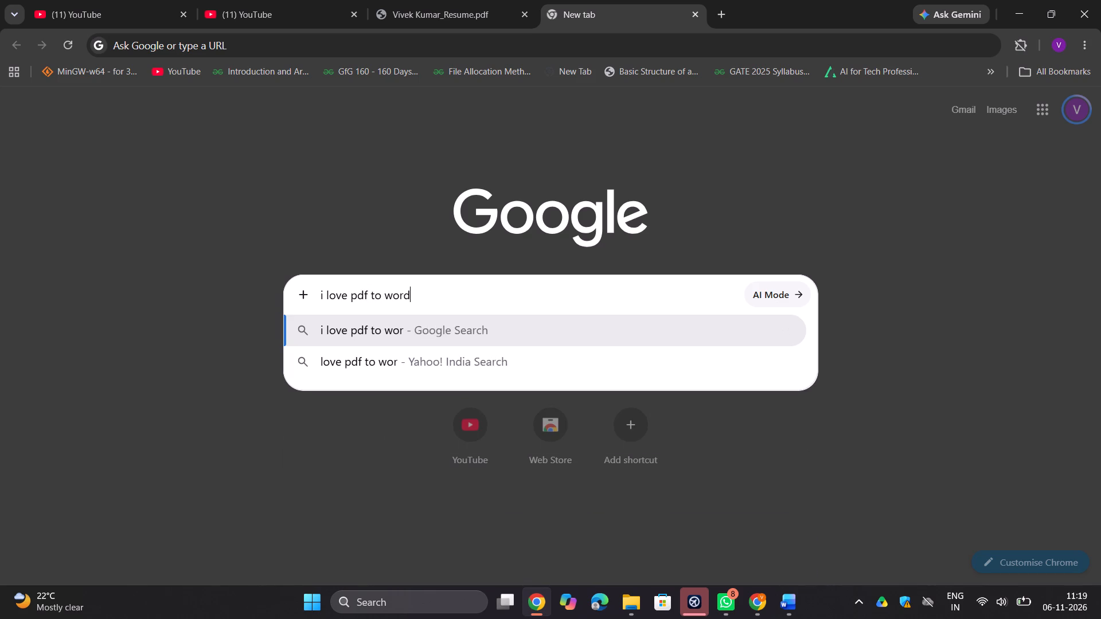
key("Return")
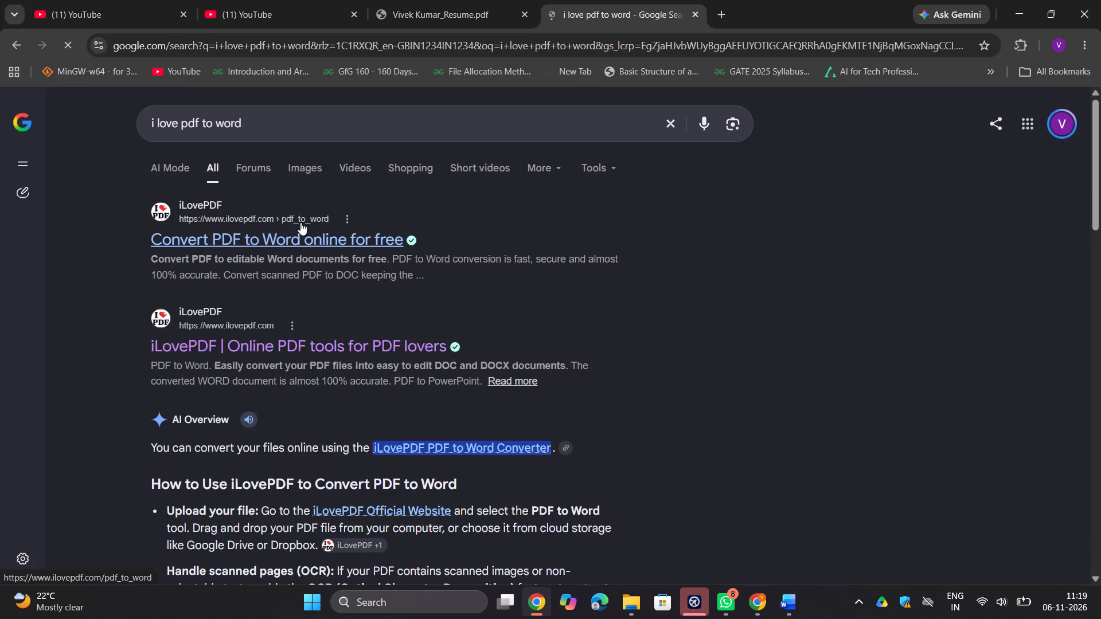
left_click(304, 244)
Upload the resume PDF from last month's files in the Downloads folder to the PDF to Word converter.
left_click(512, 270)
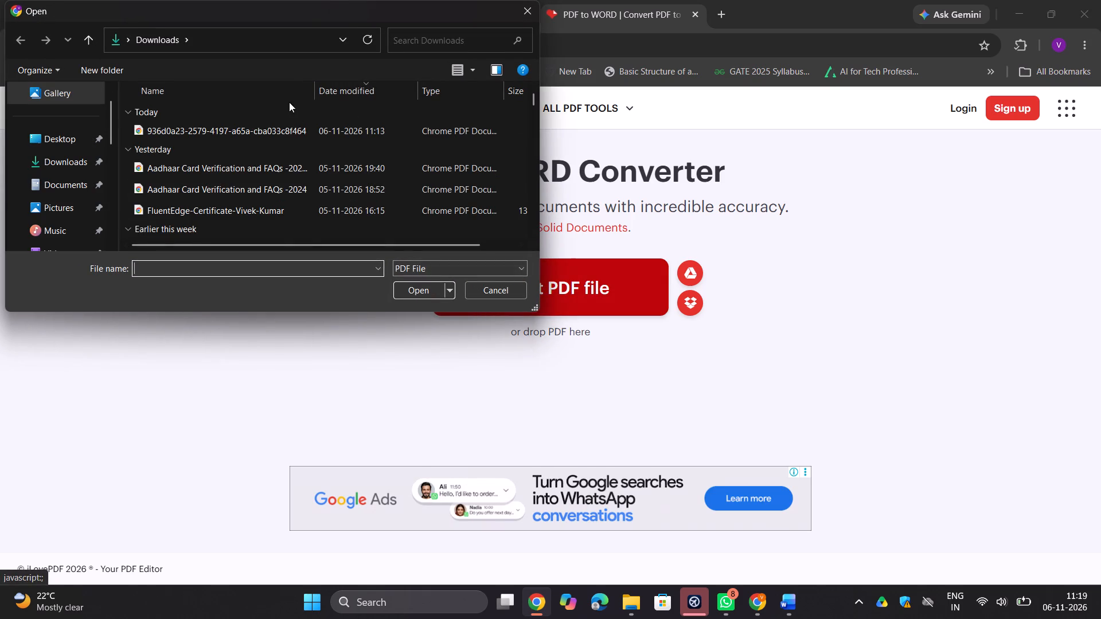
scroll(308, 160, "down", 2)
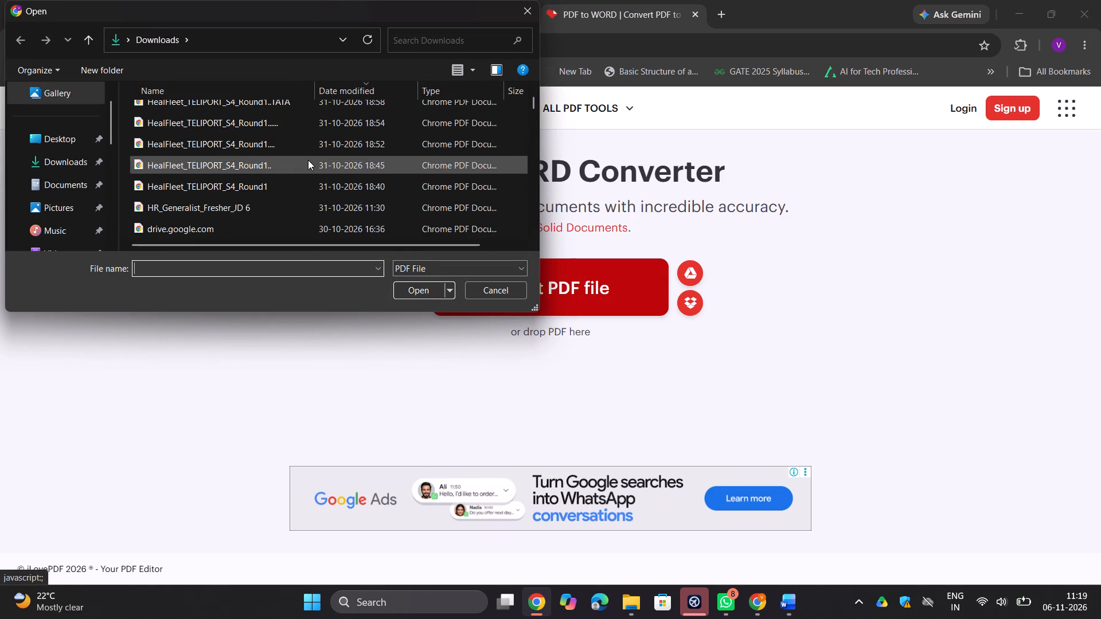
scroll(308, 160, "down", 2)
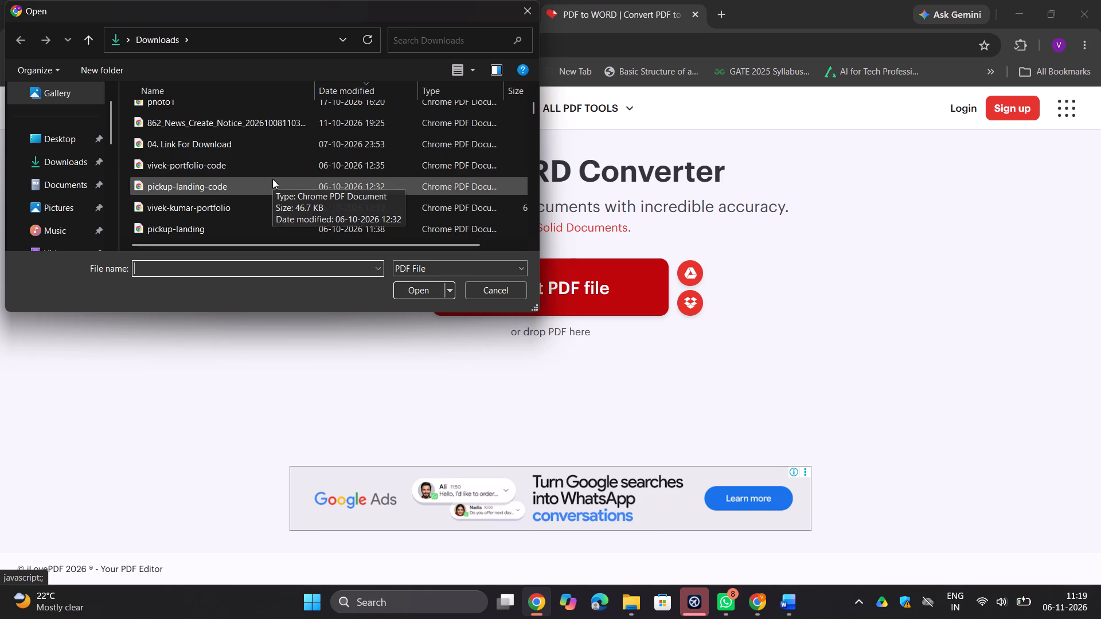
scroll(272, 179, "down", 2)
scroll(272, 179, "up", 1)
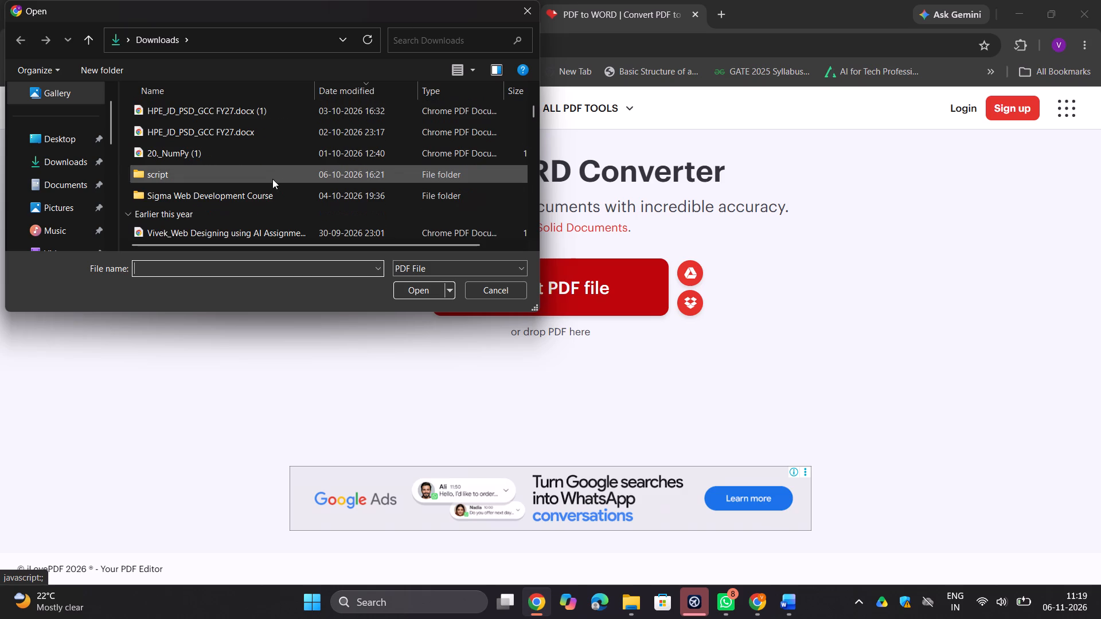
scroll(261, 167, "up", 2)
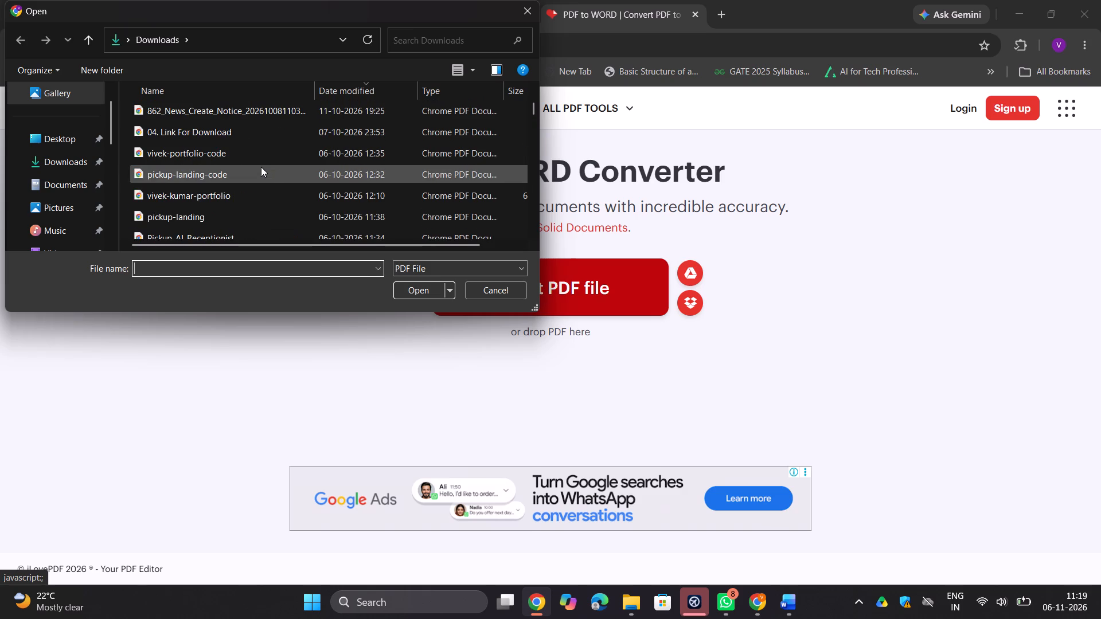
scroll(248, 206, "down", 1)
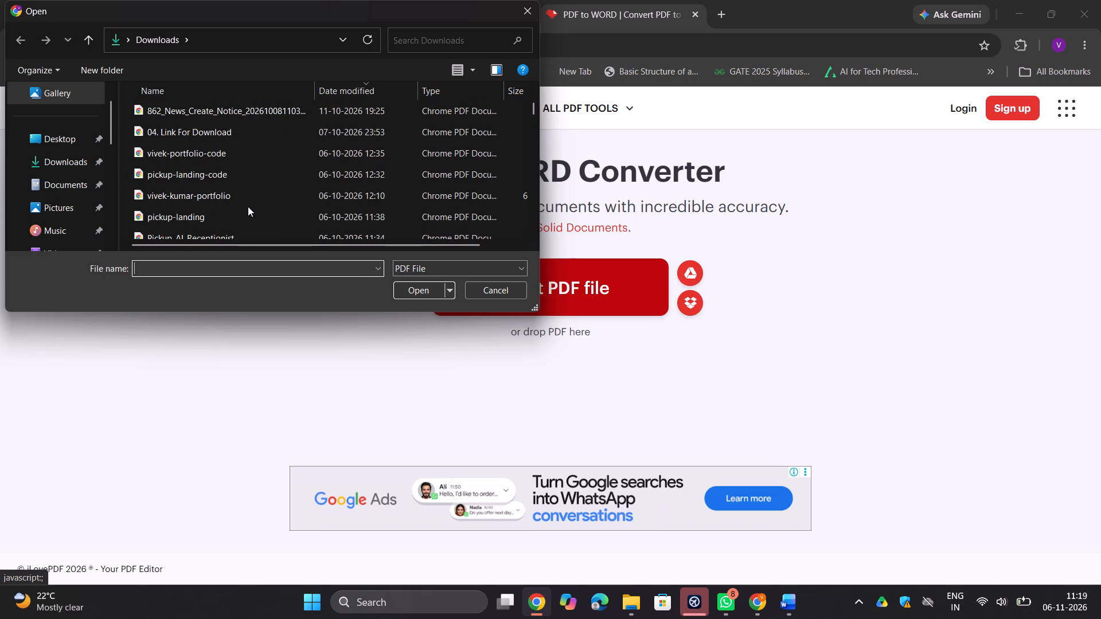
scroll(248, 206, "down", 1)
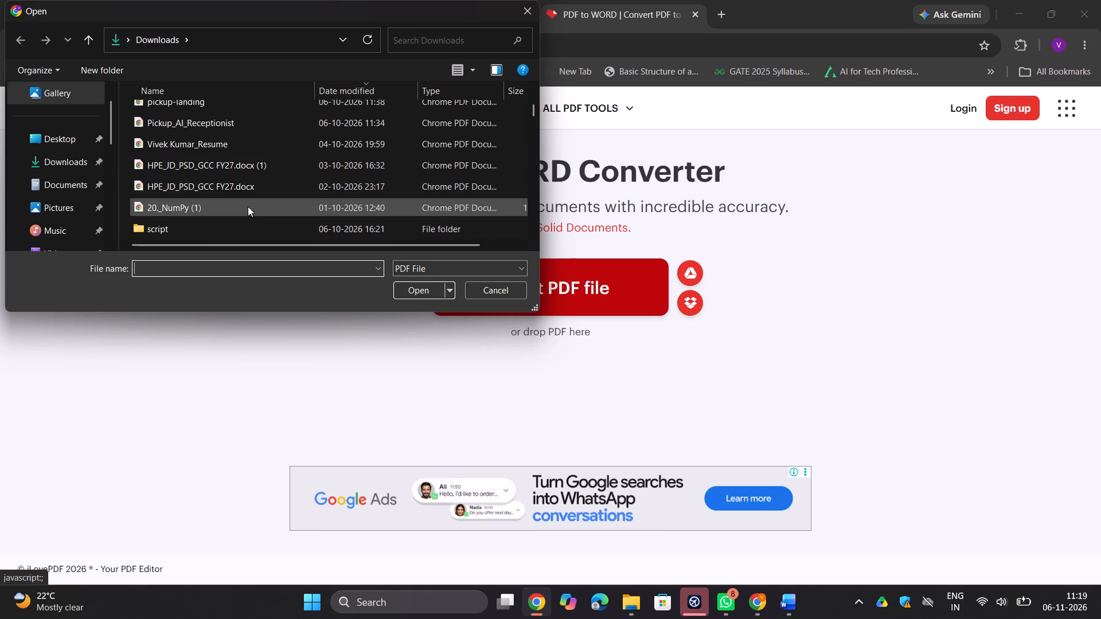
left_click(229, 143)
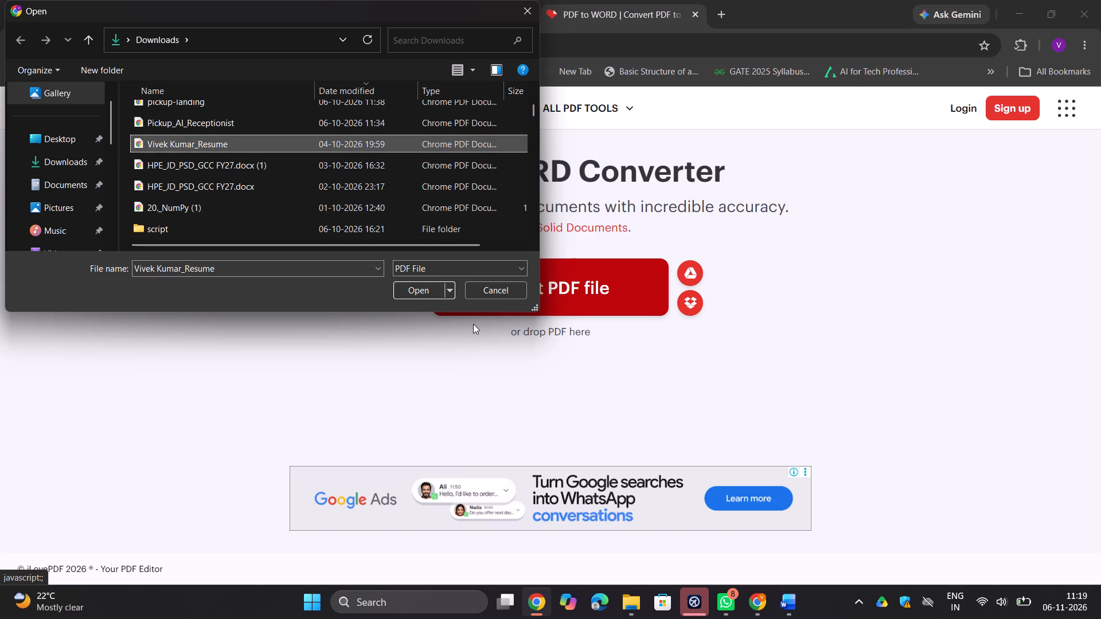
left_click(408, 284)
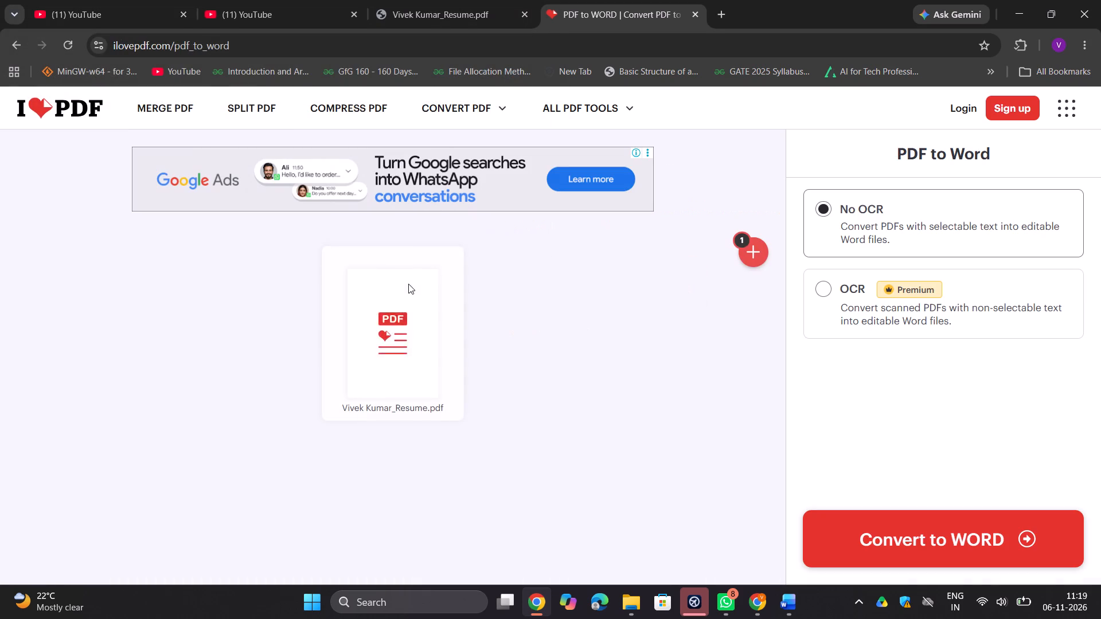
Convert the uploaded resume to Word and download the converted document.
left_click(867, 528)
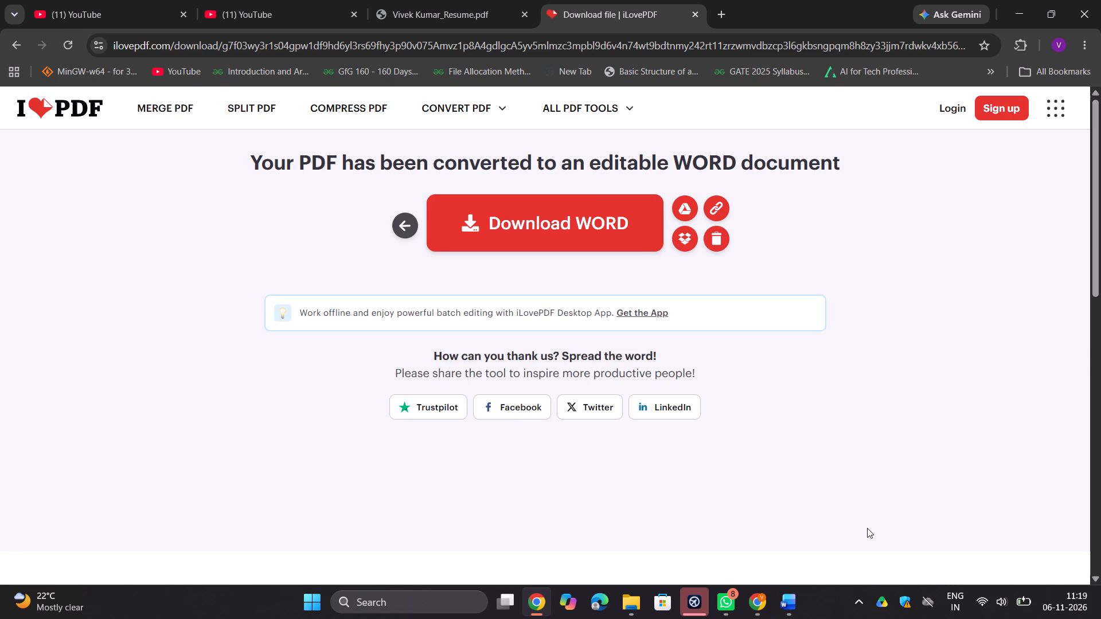
left_click(561, 228)
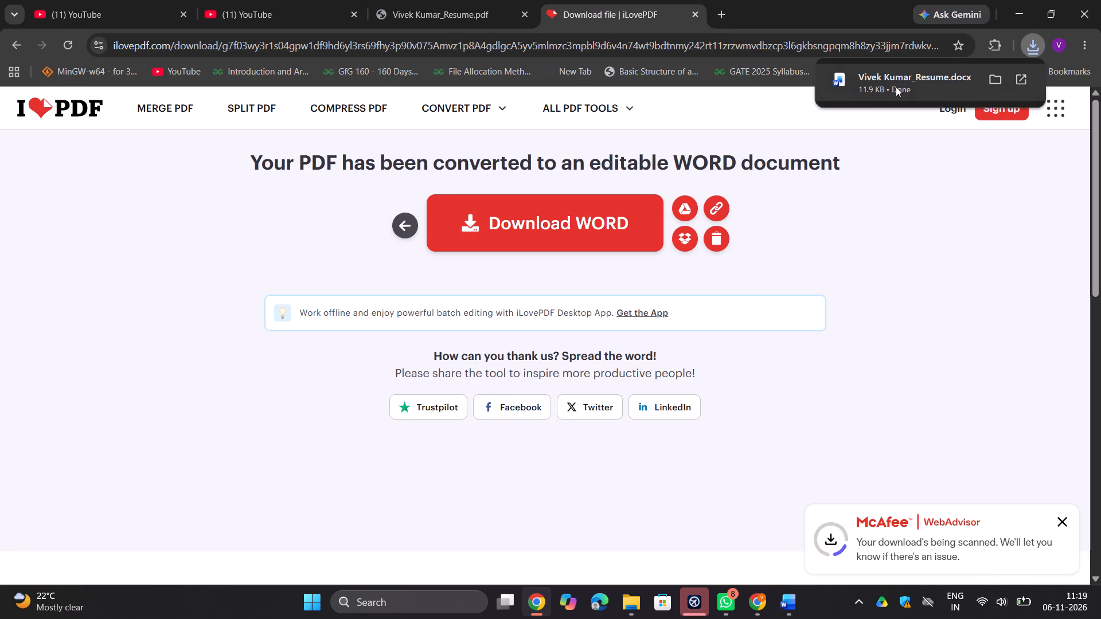
Open the downloaded resume document in Word and enable editing.
left_click(896, 87)
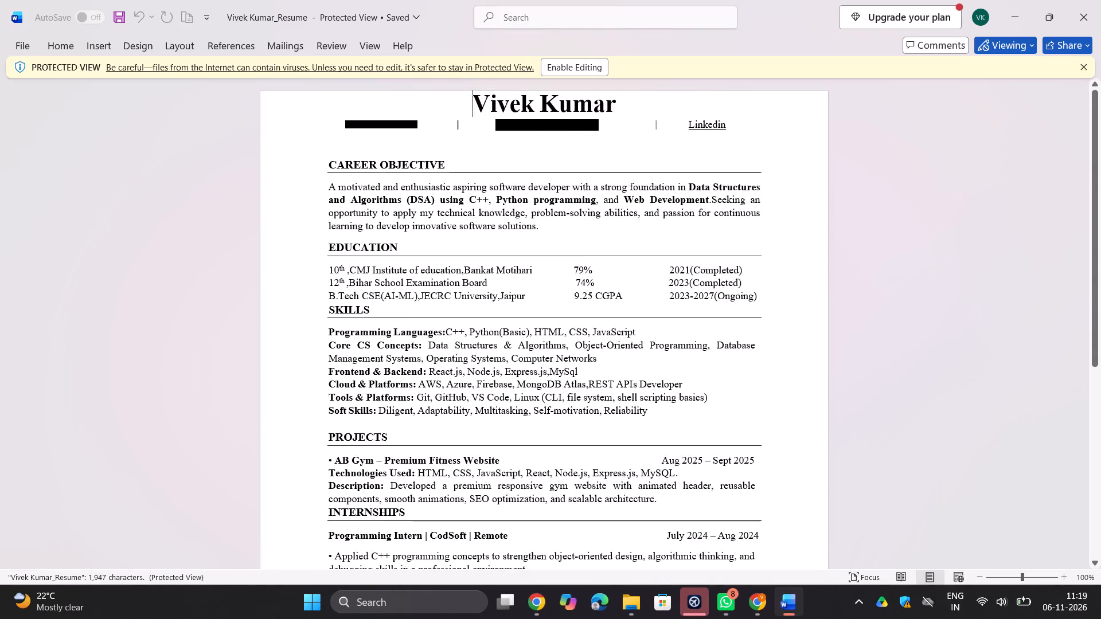
left_click_drag(327, 268, 517, 286)
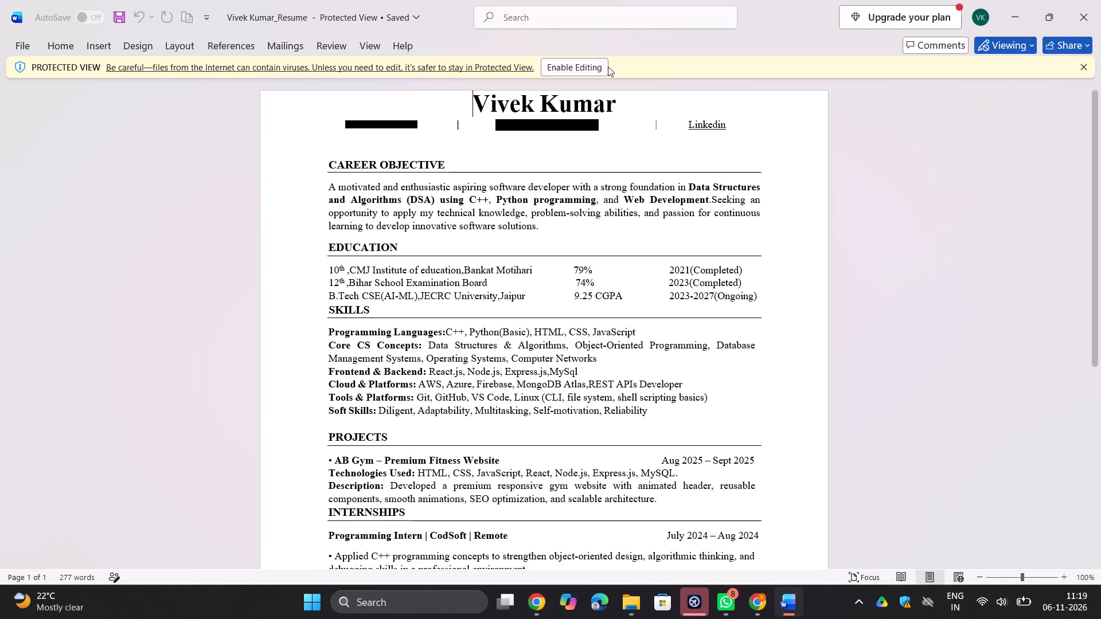
left_click(585, 63)
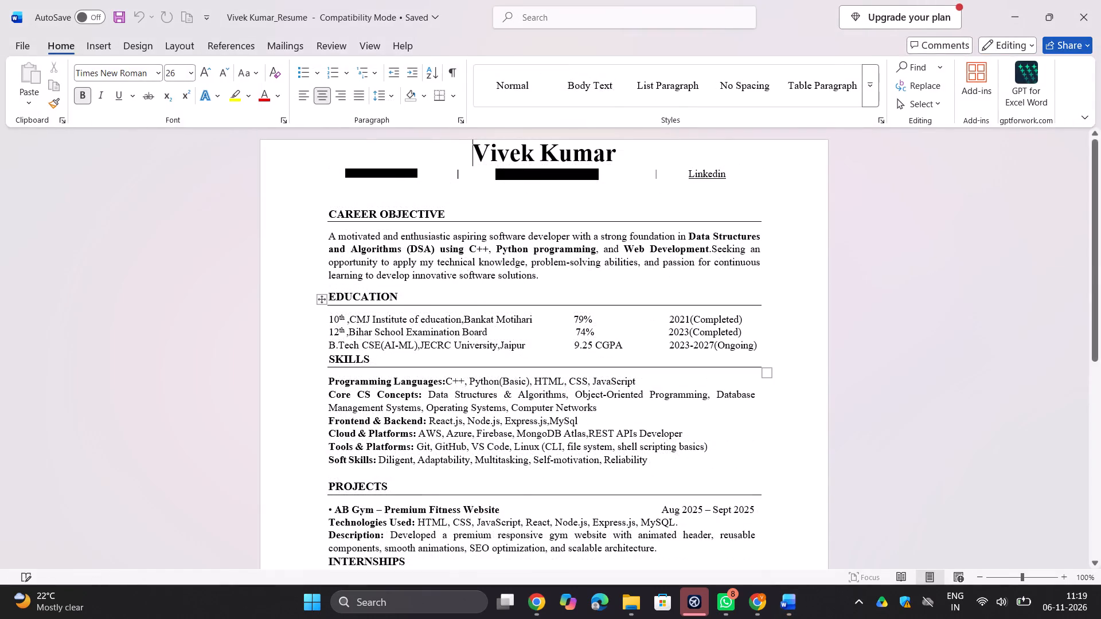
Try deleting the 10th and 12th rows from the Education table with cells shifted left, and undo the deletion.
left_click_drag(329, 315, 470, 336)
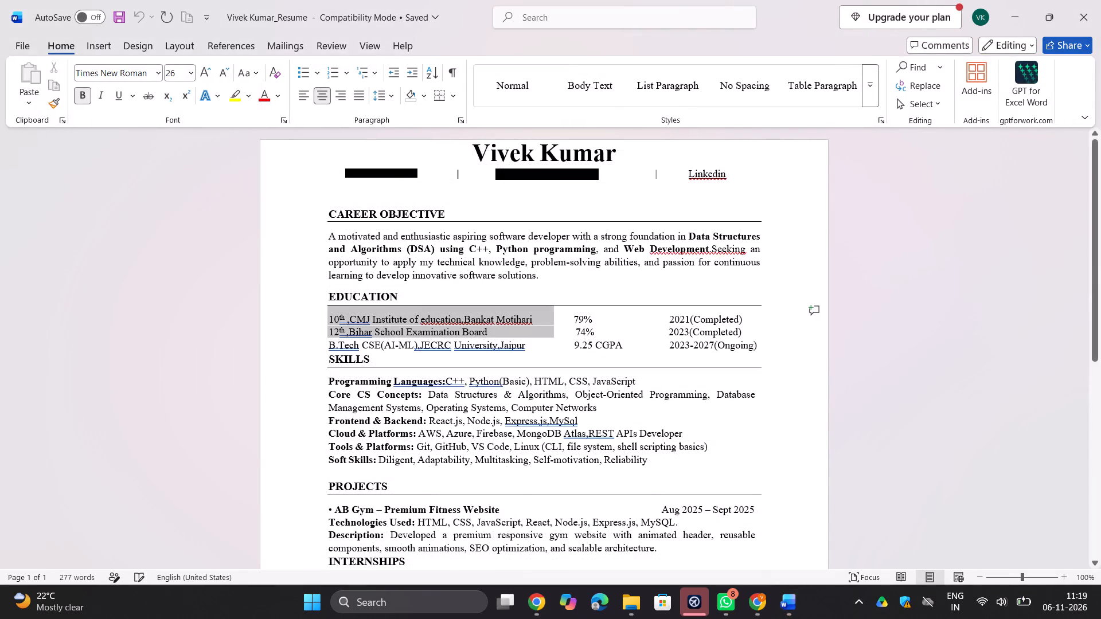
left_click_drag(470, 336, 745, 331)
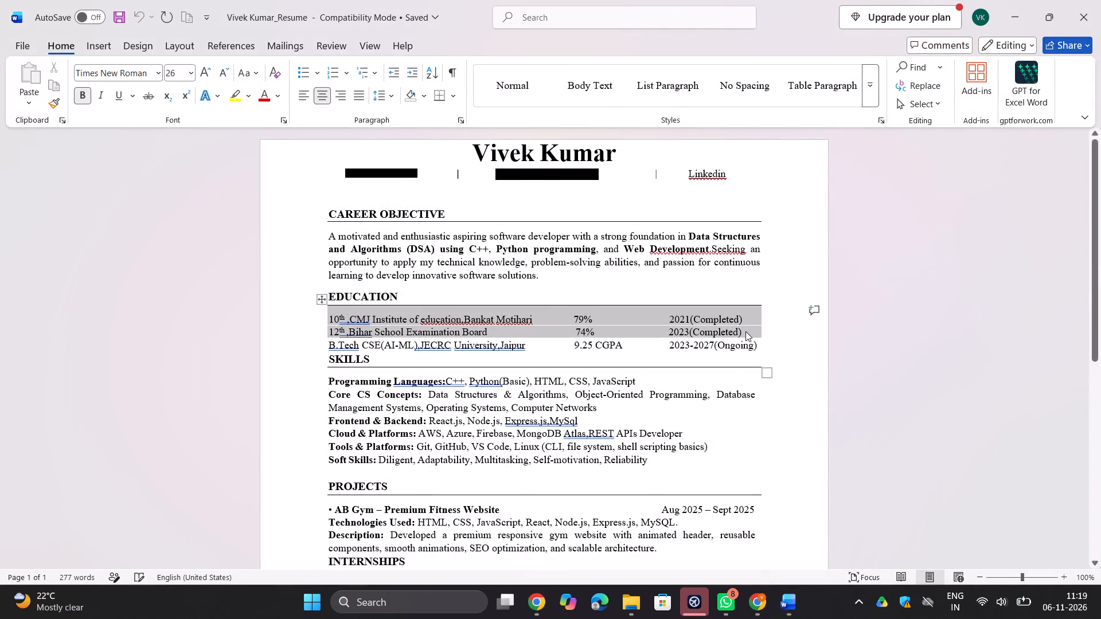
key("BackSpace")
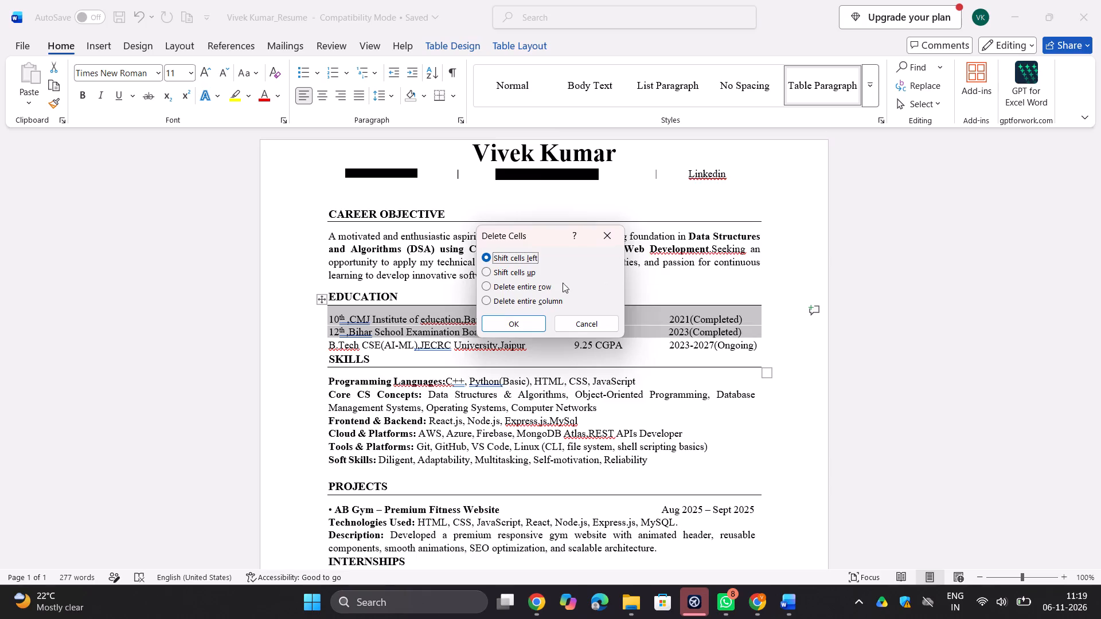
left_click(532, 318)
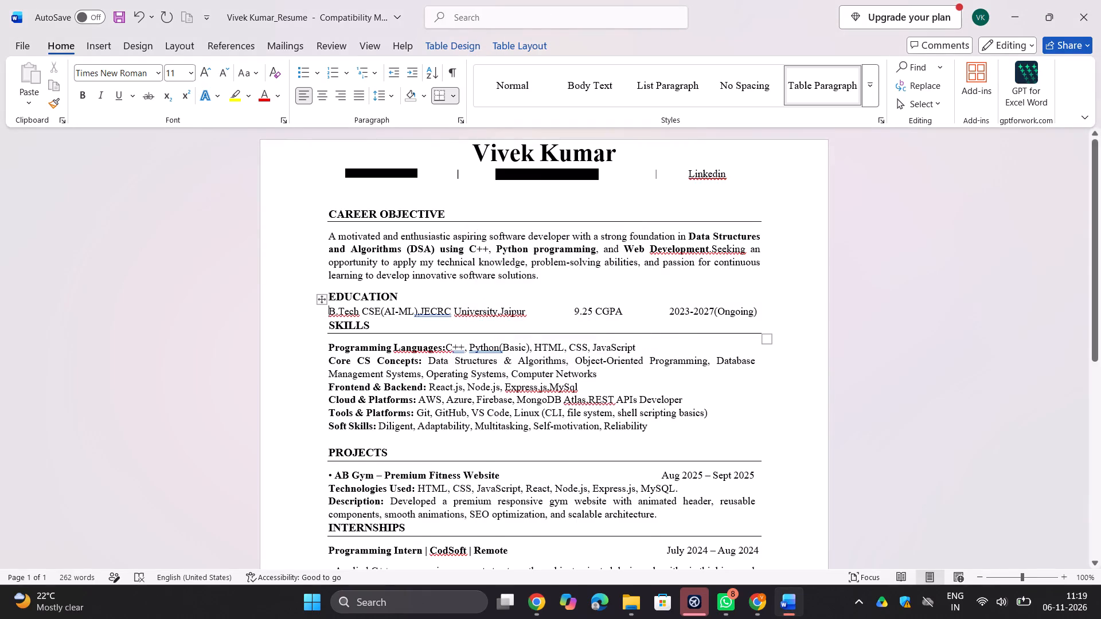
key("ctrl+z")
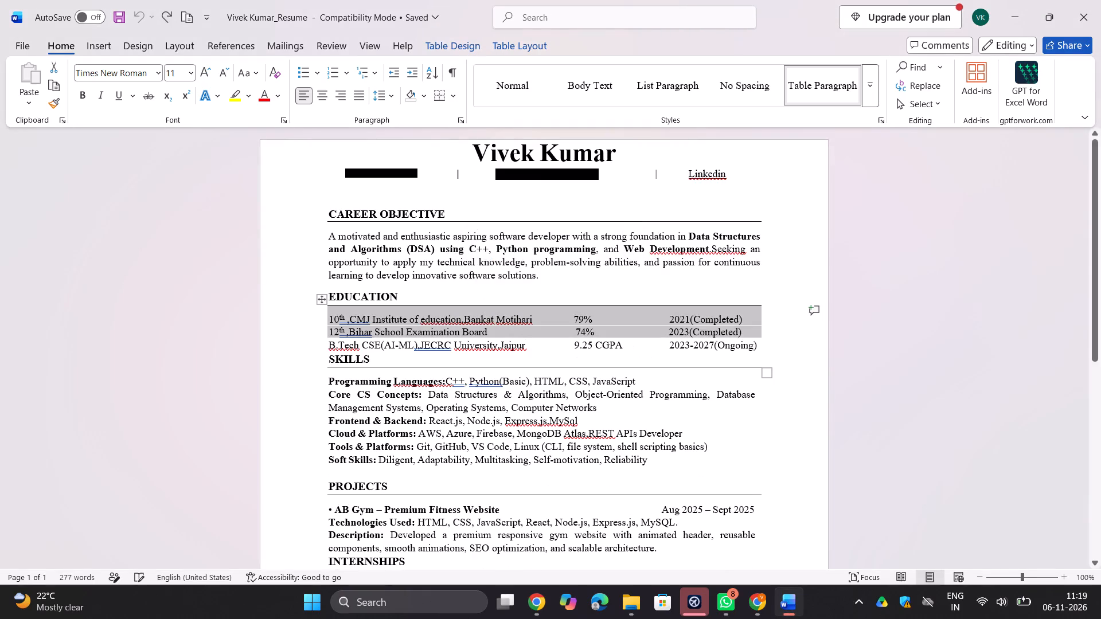
Clear the 10th-class qualification and institute text from the first row under Education.
left_click(575, 311)
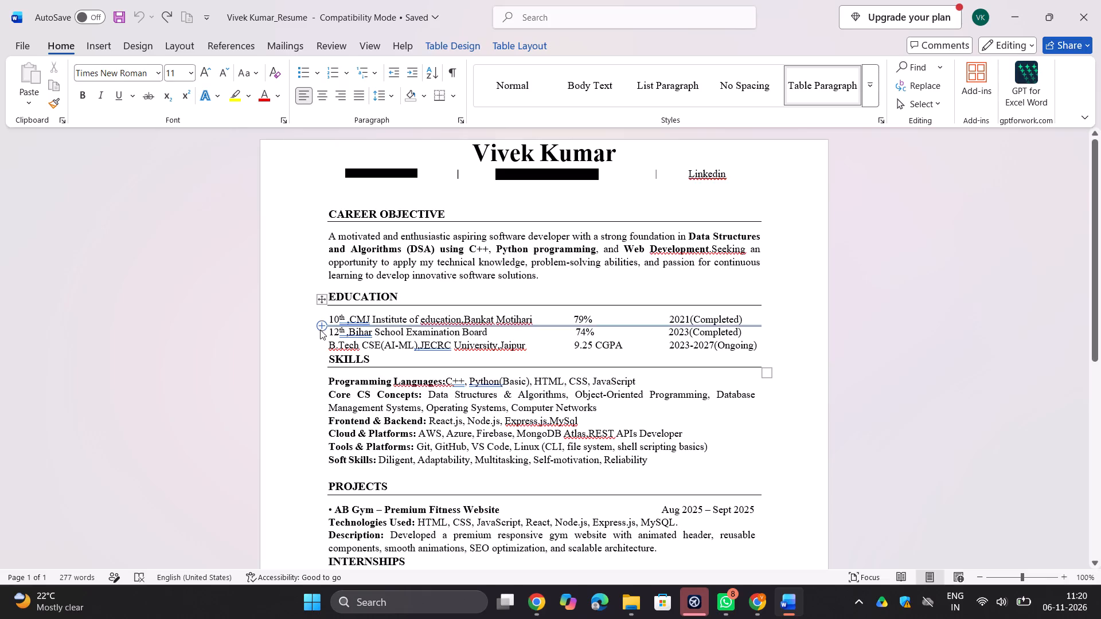
left_click_drag(331, 318, 427, 322)
left_click(427, 322)
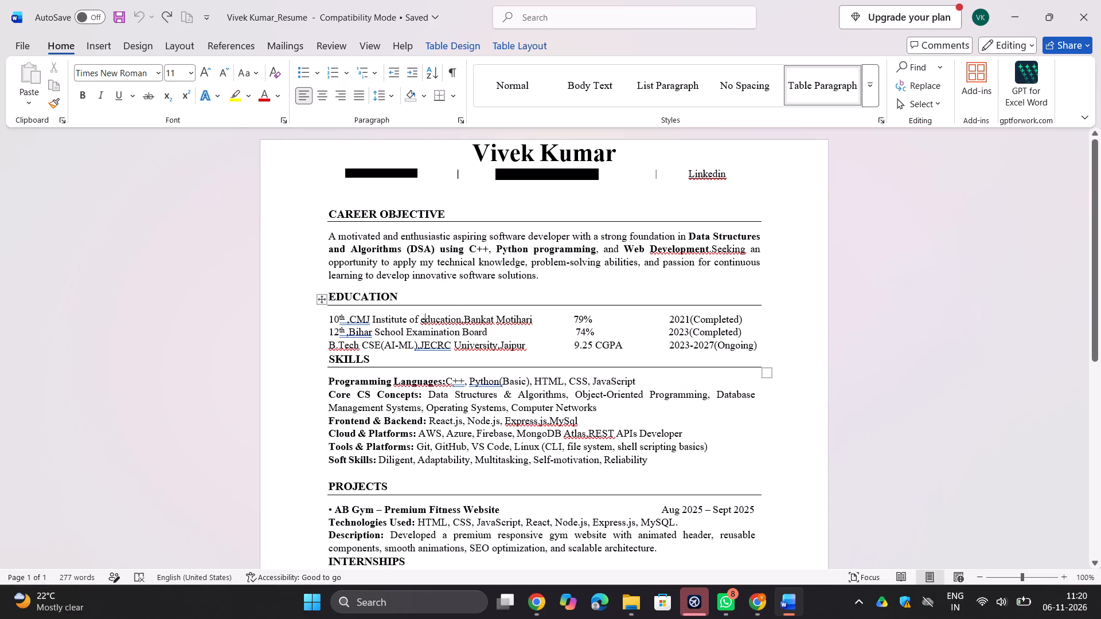
left_click(536, 320)
key("BackSpace")
key("BackSpace")
key("BackSpace")
key("BackSpace")
key("BackSpace")
key("BackSpace")
key("BackSpace")
key("BackSpace")
key("BackSpace")
key("BackSpace")
key("BackSpace")
key("BackSpace")
key("BackSpace")
key("BackSpace")
key("BackSpace")
key("BackSpace")
key("BackSpace")
key("BackSpace")
key("BackSpace")
key("BackSpace")
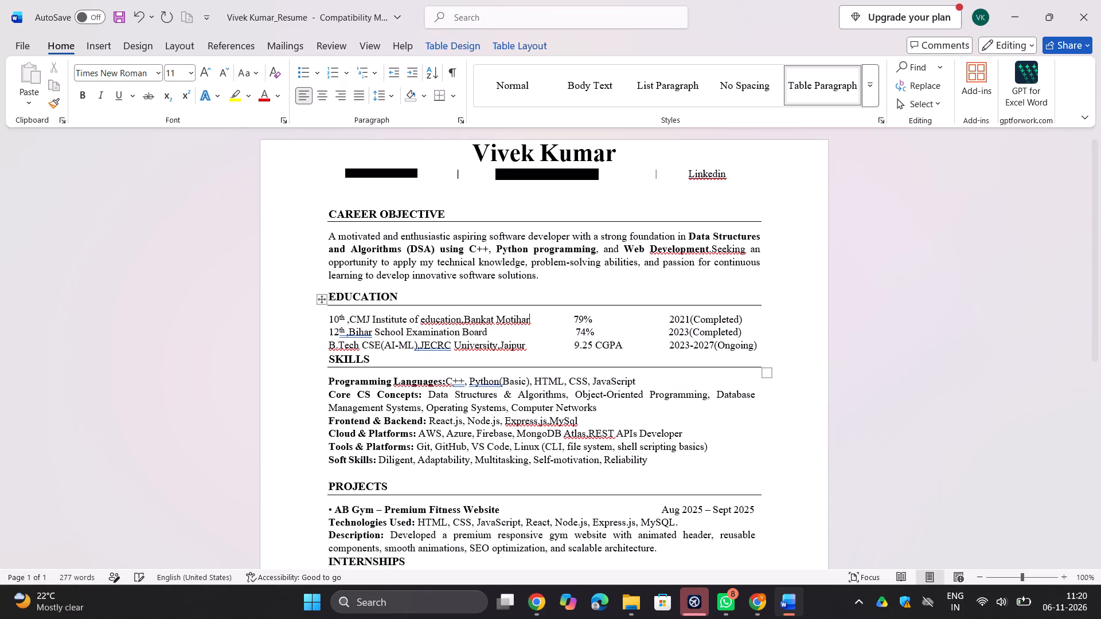
key("BackSpace")
key("BackSpace")
key("BackSpace")
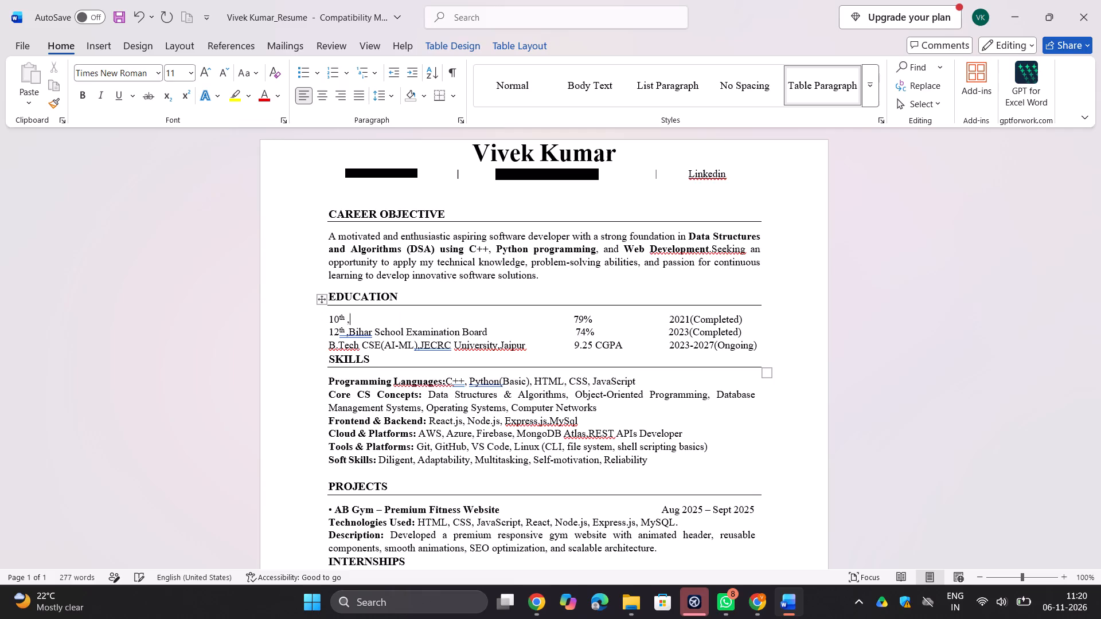
key("BackSpace")
key("BackSpace")
key("BackSpace")
key("BackSpace")
key("BackSpace")
key("BackSpace")
key("BackSpace")
key("BackSpace")
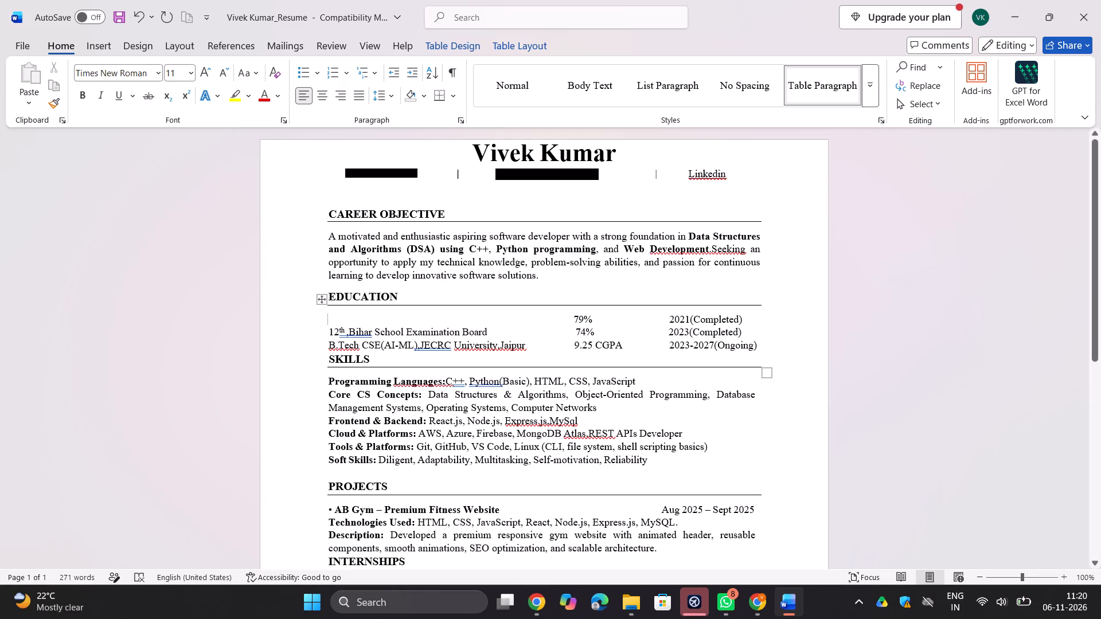
Clear the "2021(Completed)" text from the first row under Education.
left_click(746, 319)
key("BackSpace")
key("BackSpace")
key("BackSpace")
key("BackSpace")
key("BackSpace")
key("BackSpace")
key("BackSpace")
key("BackSpace")
key("BackSpace")
key("BackSpace")
key("BackSpace")
key("BackSpace")
key("BackSpace")
key("BackSpace")
key("BackSpace")
key("BackSpace")
key("BackSpace")
key("BackSpace")
key("BackSpace")
key("BackSpace")
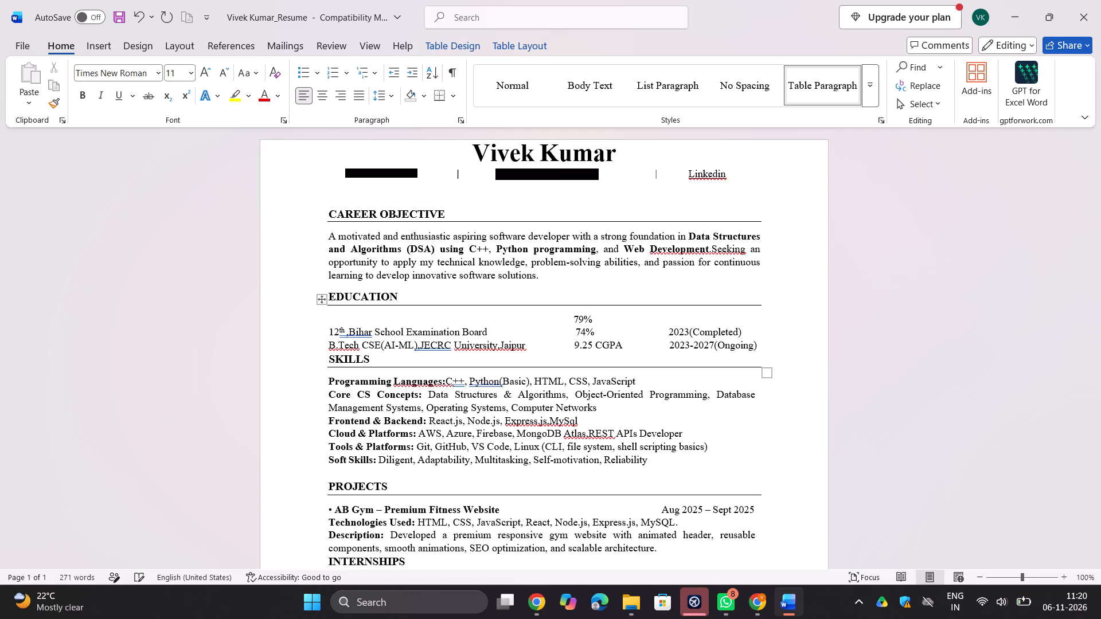
key("BackSpace")
key("BackSpace")
key("BackSpace")
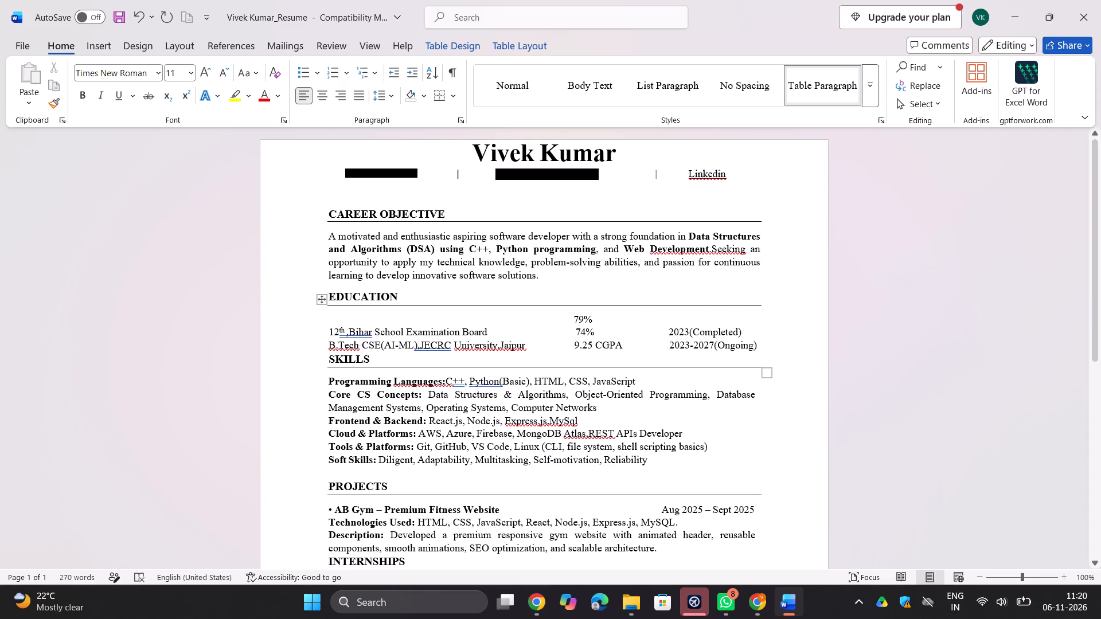
Clear the 79% score from the first row under Education.
left_click(593, 314)
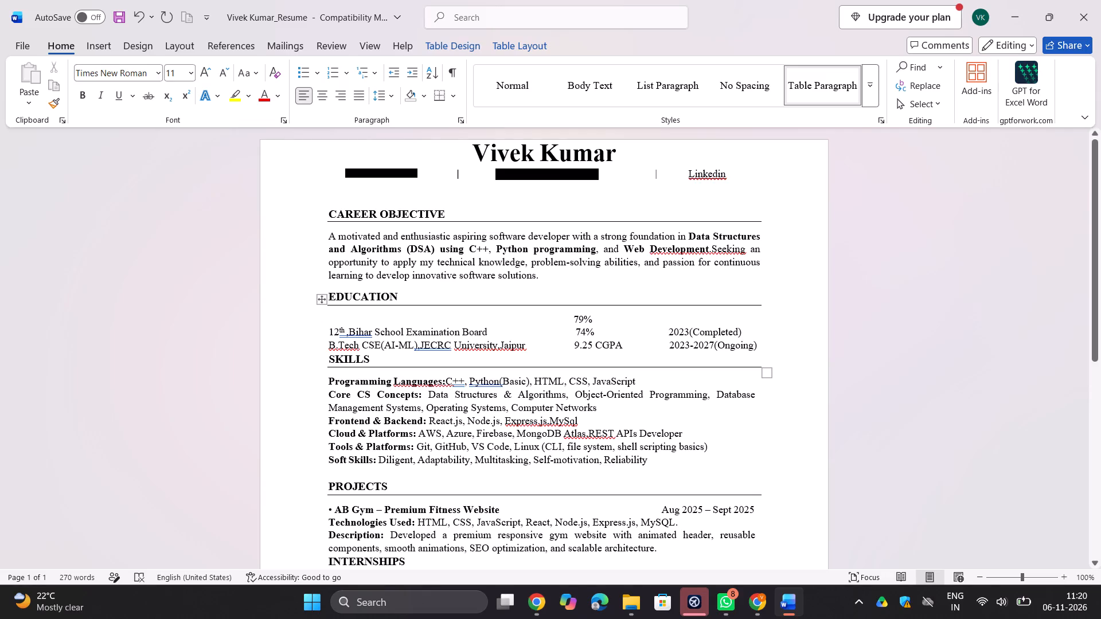
key("BackSpace")
key("BackSpace")
key("BackSpace")
key("BackSpace")
key("BackSpace")
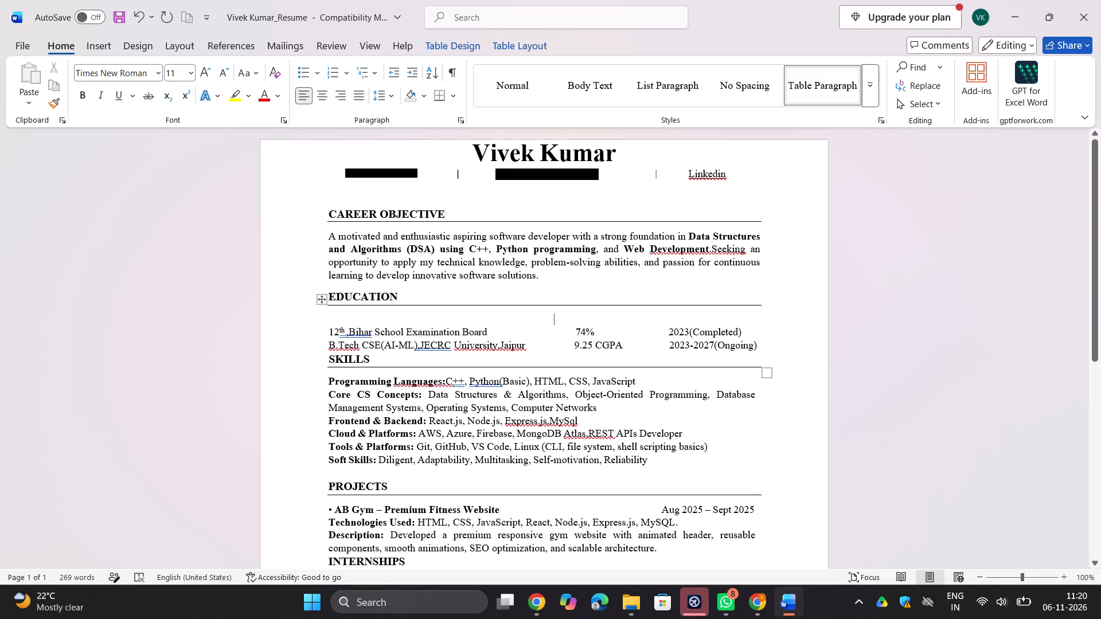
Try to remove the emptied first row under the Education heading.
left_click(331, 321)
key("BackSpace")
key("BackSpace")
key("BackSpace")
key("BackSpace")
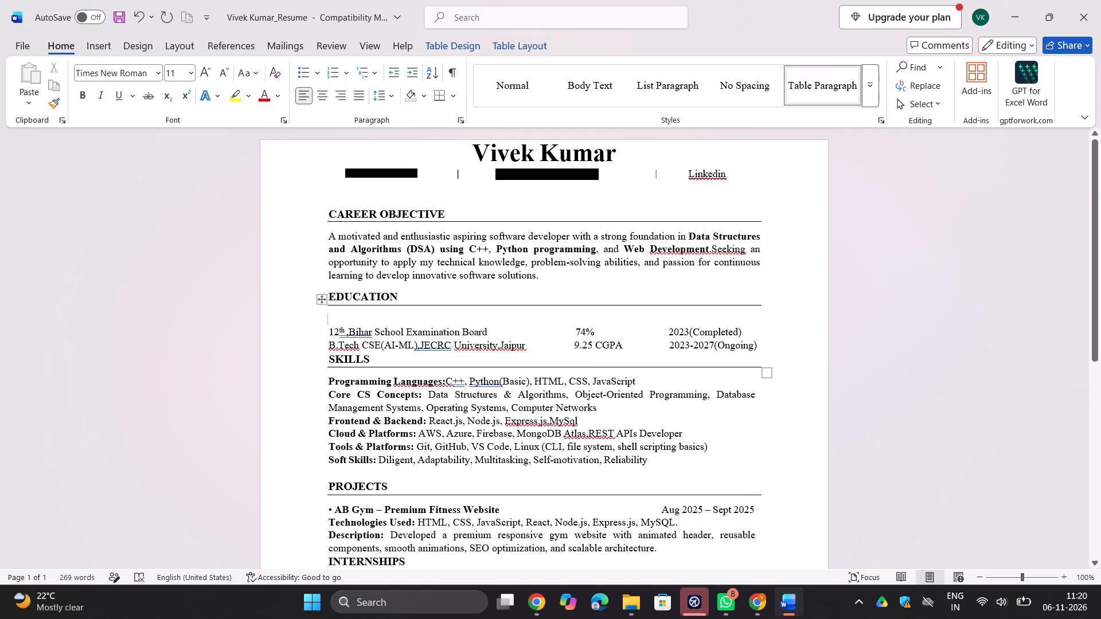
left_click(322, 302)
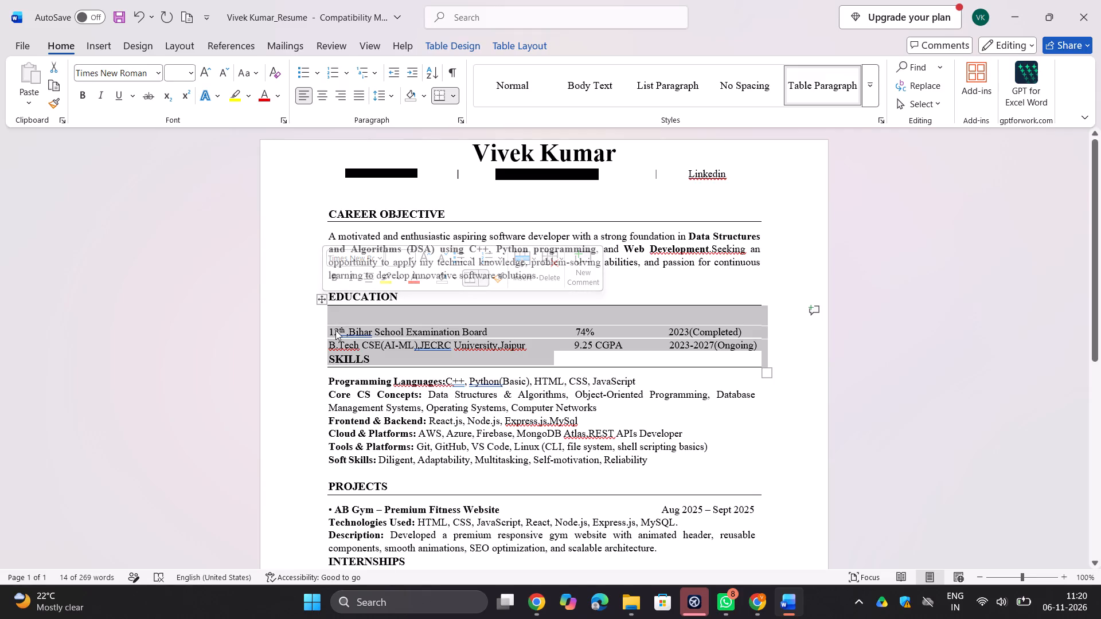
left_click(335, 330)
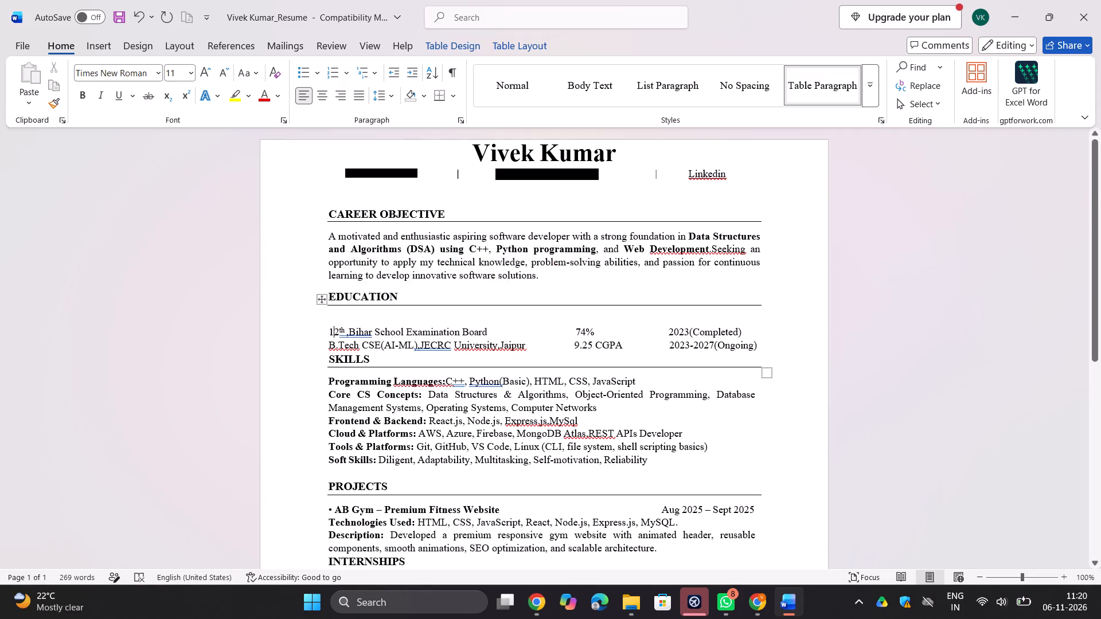
Delete the "12th, Bihar School Examination Board" text from the Education table.
left_click_drag(331, 331, 489, 328)
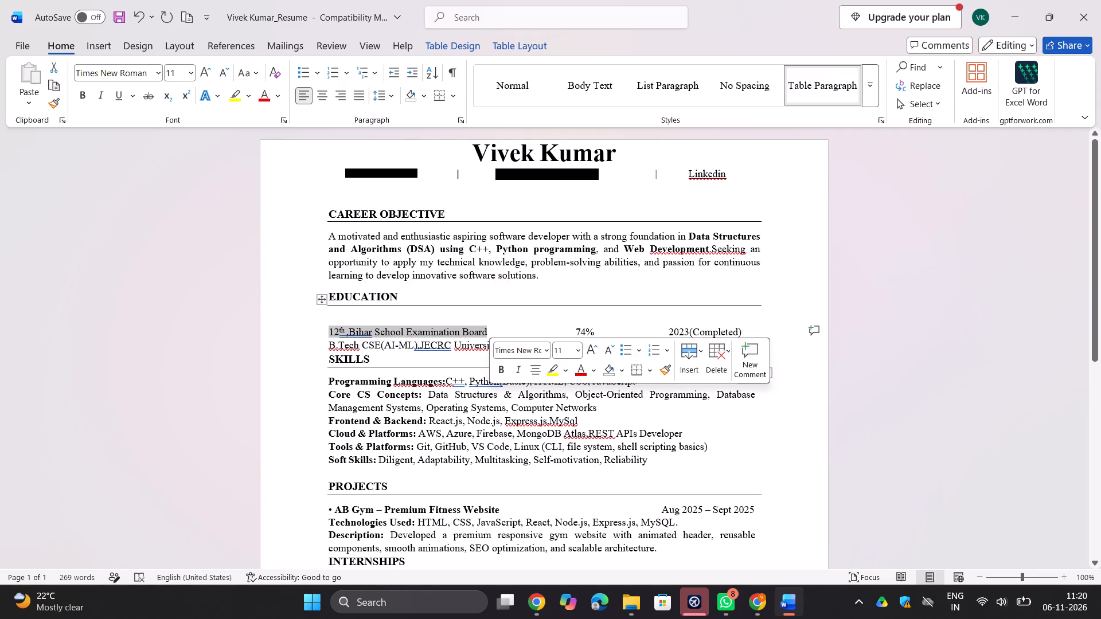
key("BackSpace")
key("BackSpace")
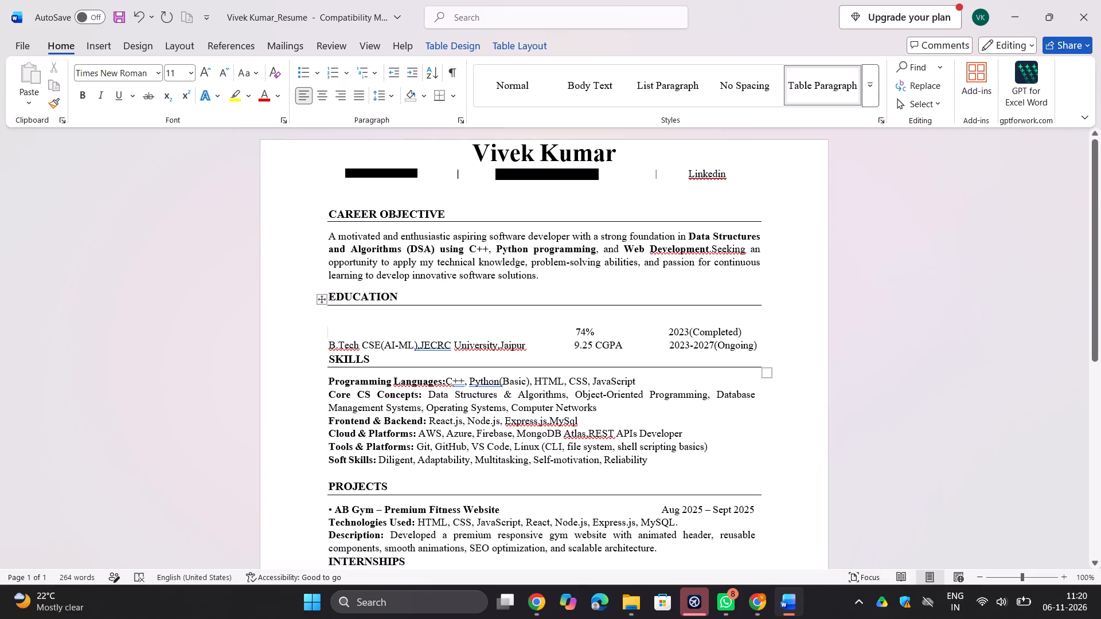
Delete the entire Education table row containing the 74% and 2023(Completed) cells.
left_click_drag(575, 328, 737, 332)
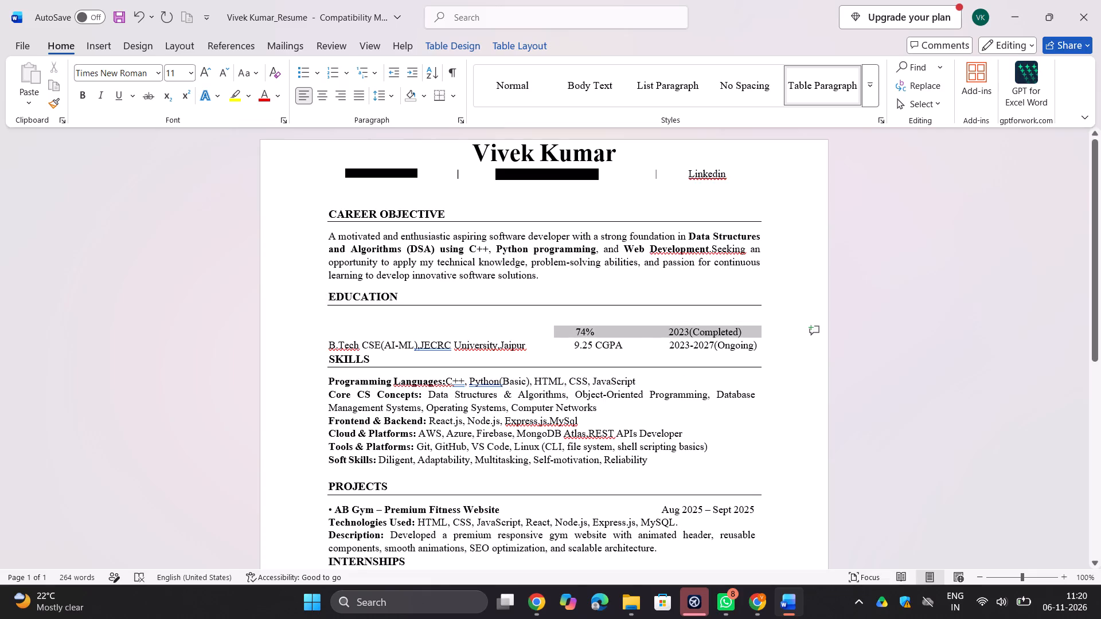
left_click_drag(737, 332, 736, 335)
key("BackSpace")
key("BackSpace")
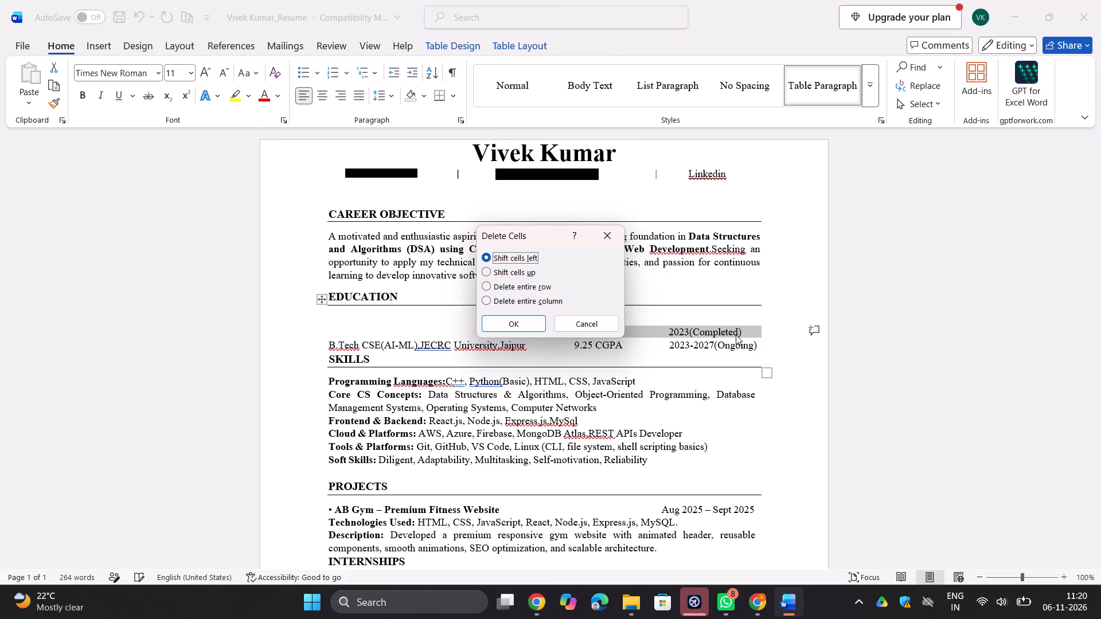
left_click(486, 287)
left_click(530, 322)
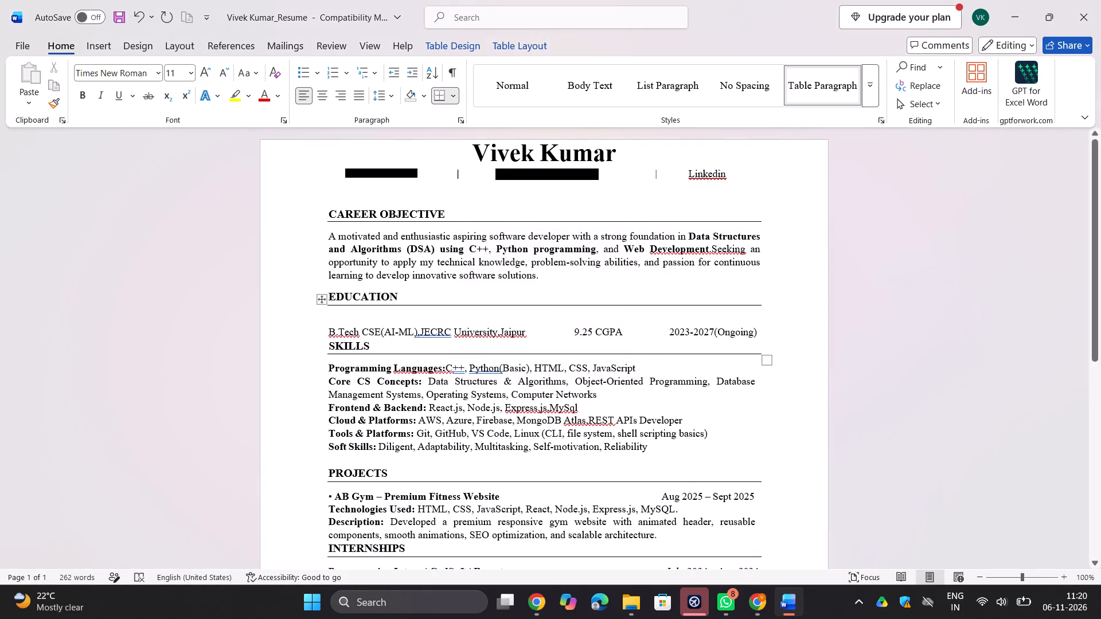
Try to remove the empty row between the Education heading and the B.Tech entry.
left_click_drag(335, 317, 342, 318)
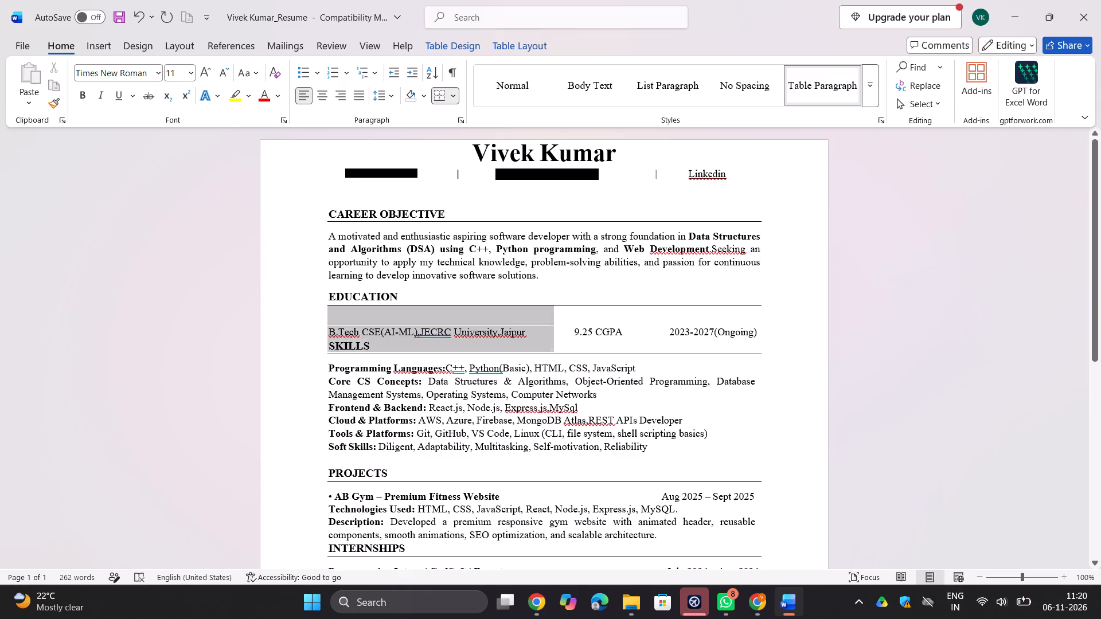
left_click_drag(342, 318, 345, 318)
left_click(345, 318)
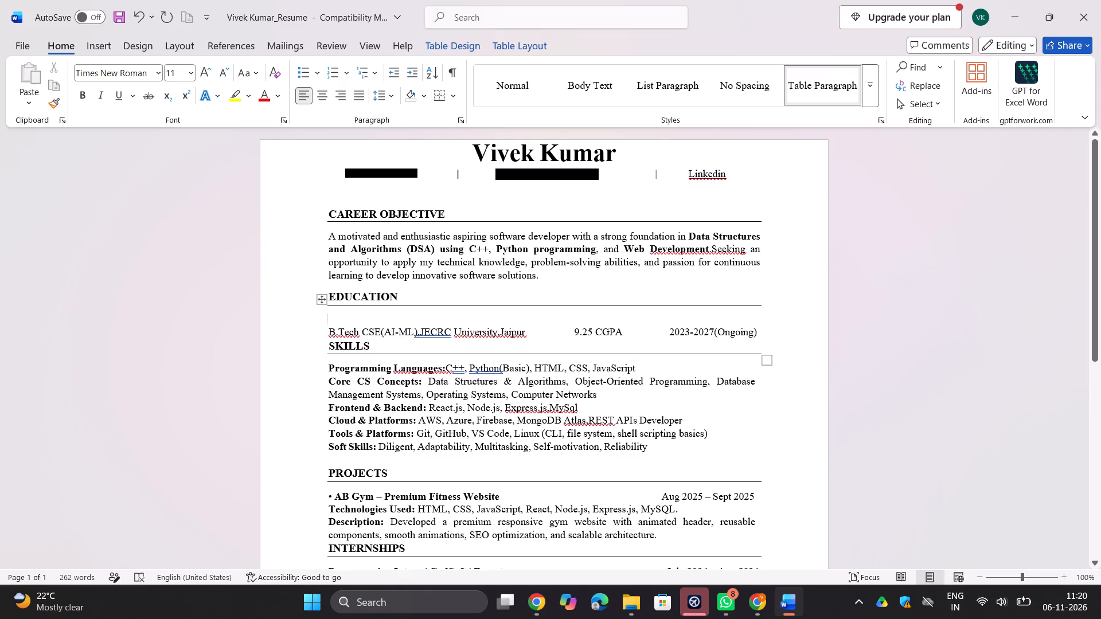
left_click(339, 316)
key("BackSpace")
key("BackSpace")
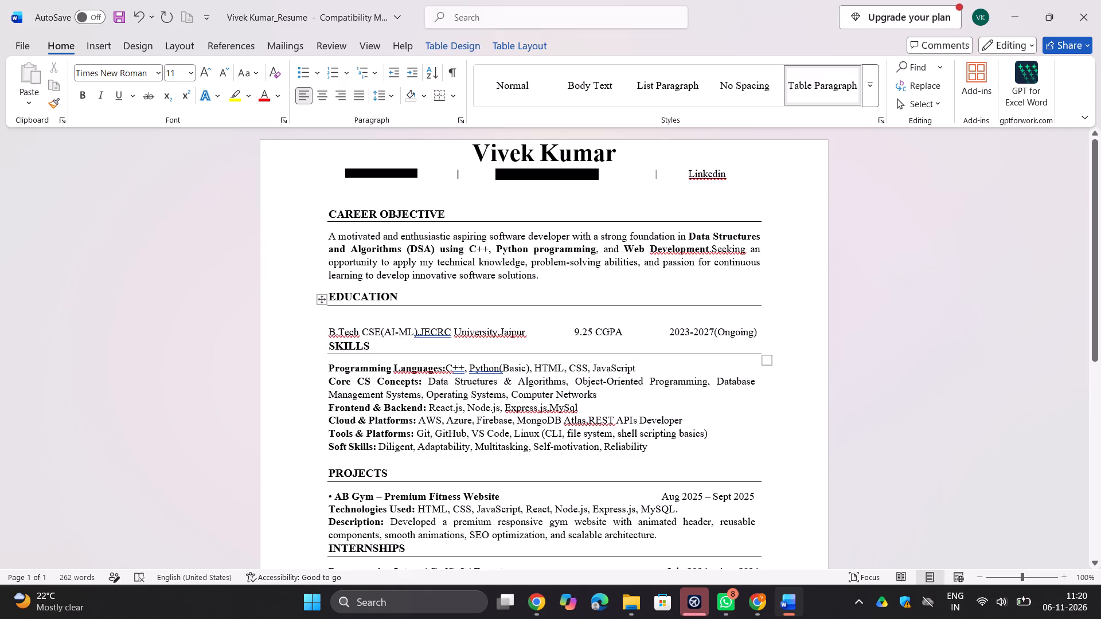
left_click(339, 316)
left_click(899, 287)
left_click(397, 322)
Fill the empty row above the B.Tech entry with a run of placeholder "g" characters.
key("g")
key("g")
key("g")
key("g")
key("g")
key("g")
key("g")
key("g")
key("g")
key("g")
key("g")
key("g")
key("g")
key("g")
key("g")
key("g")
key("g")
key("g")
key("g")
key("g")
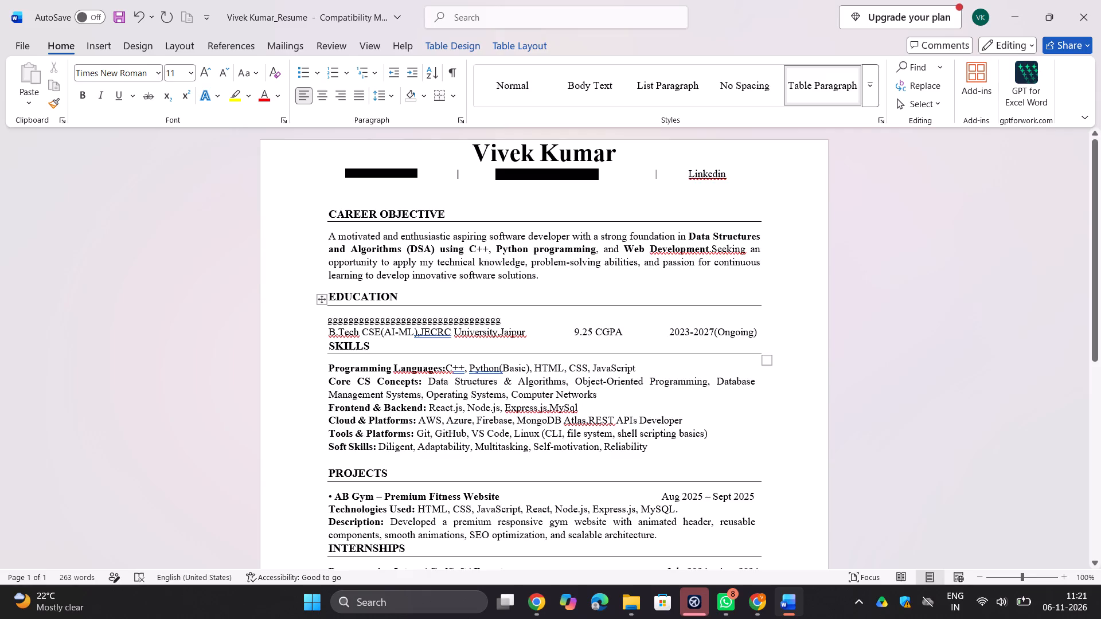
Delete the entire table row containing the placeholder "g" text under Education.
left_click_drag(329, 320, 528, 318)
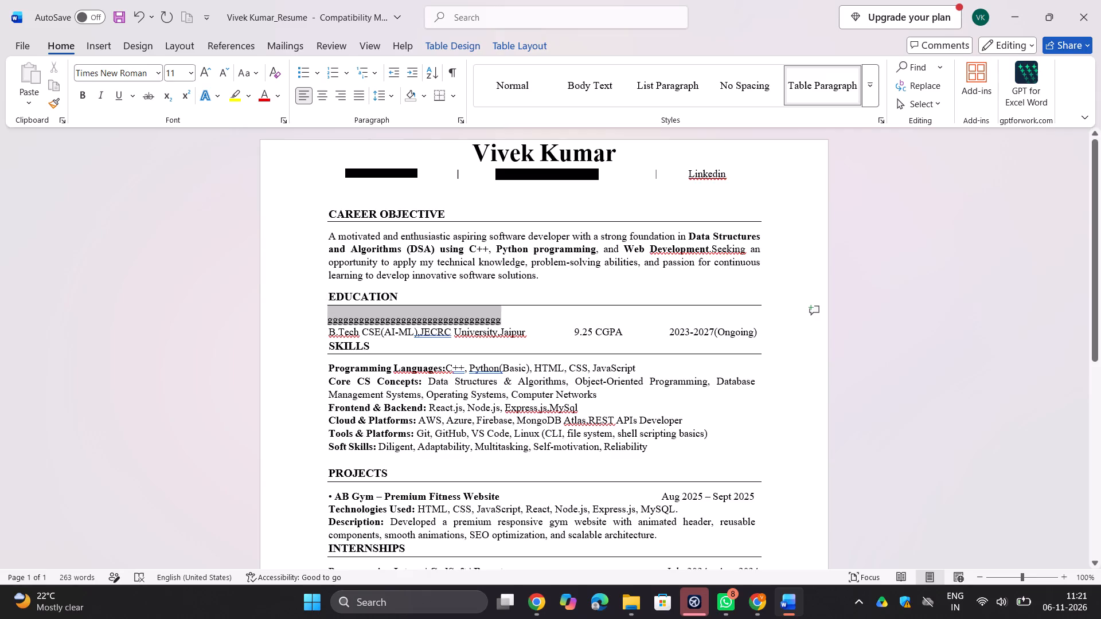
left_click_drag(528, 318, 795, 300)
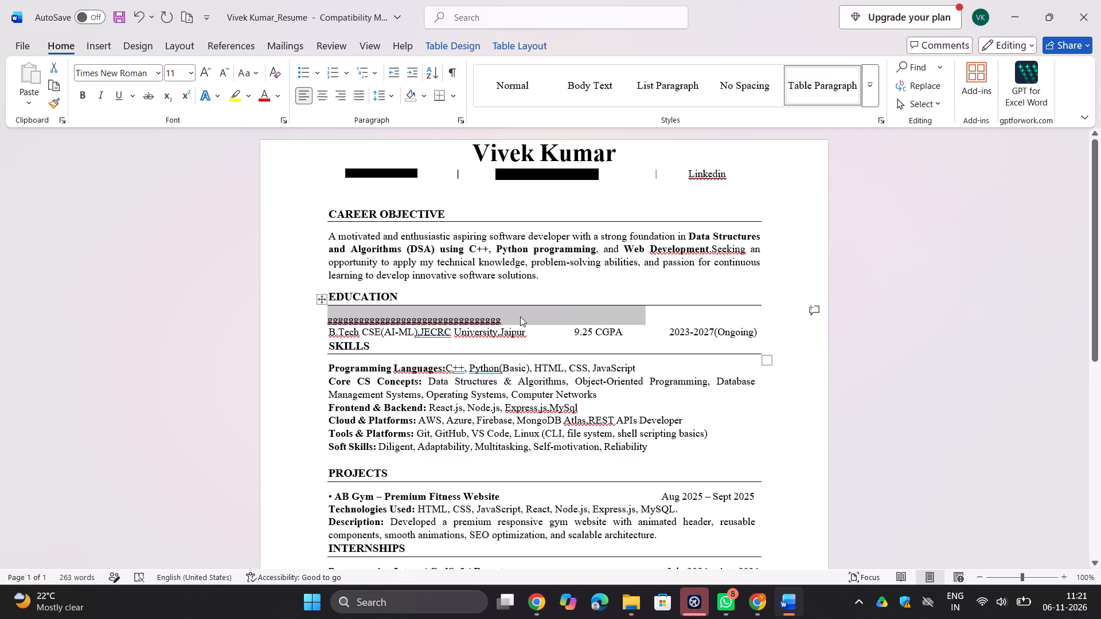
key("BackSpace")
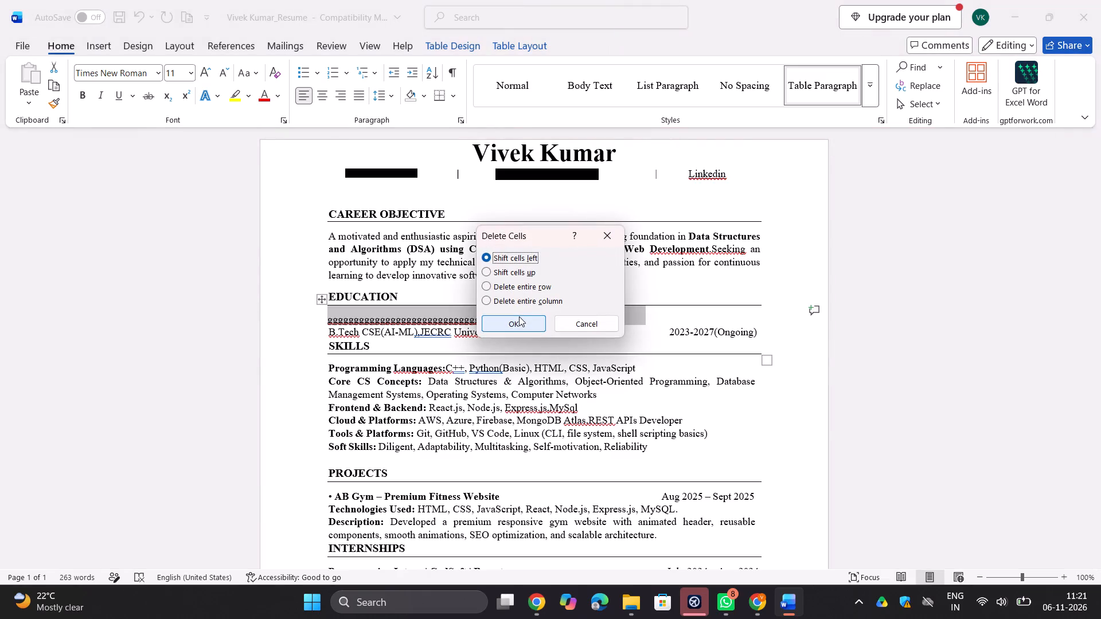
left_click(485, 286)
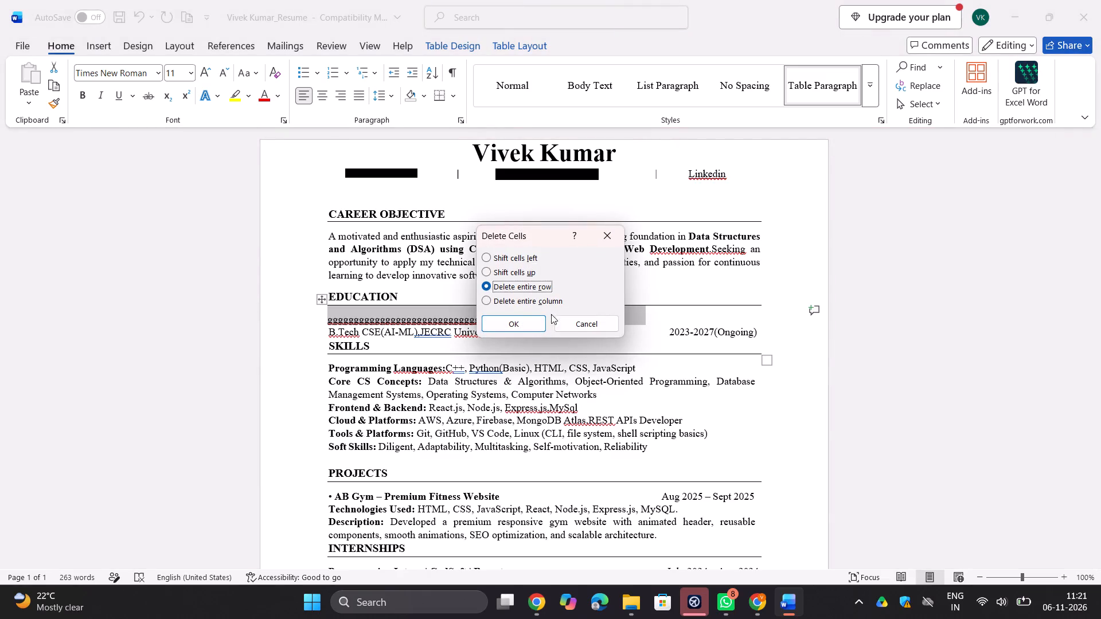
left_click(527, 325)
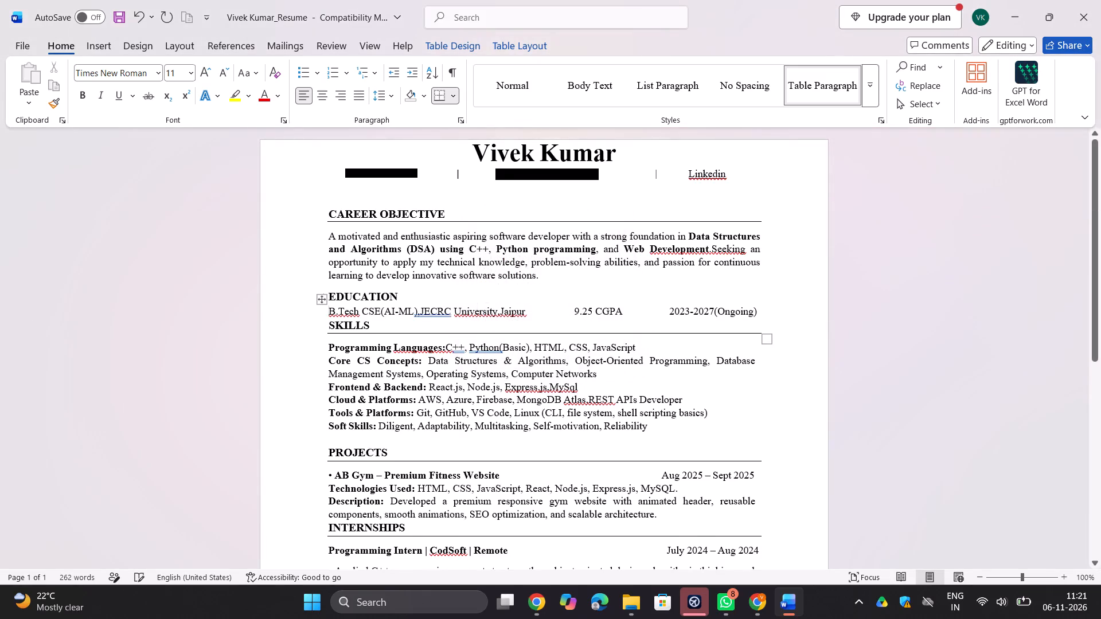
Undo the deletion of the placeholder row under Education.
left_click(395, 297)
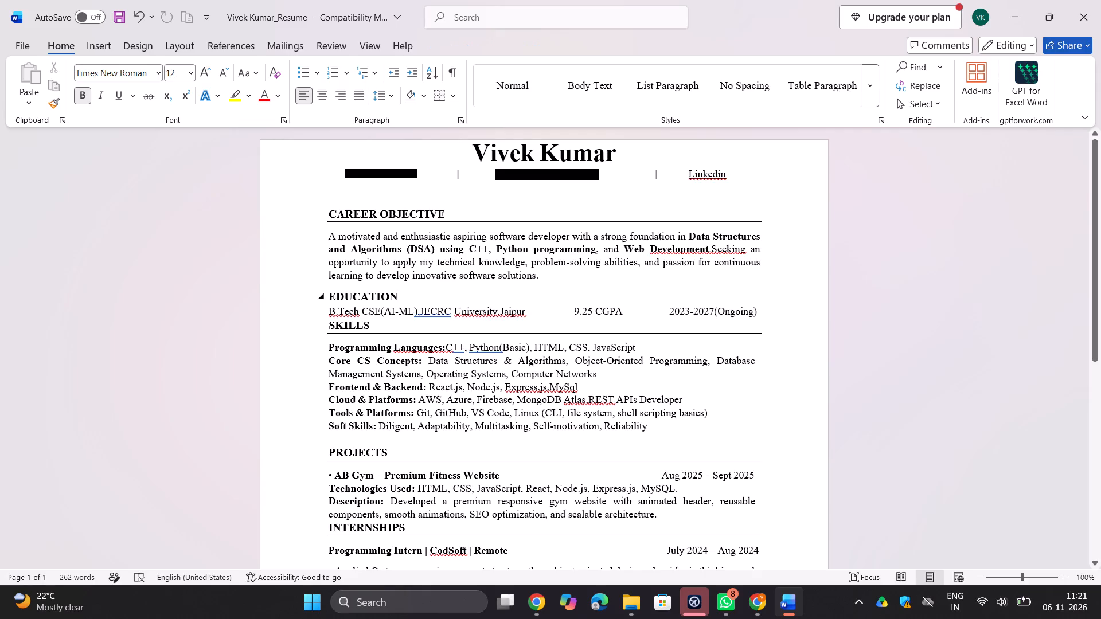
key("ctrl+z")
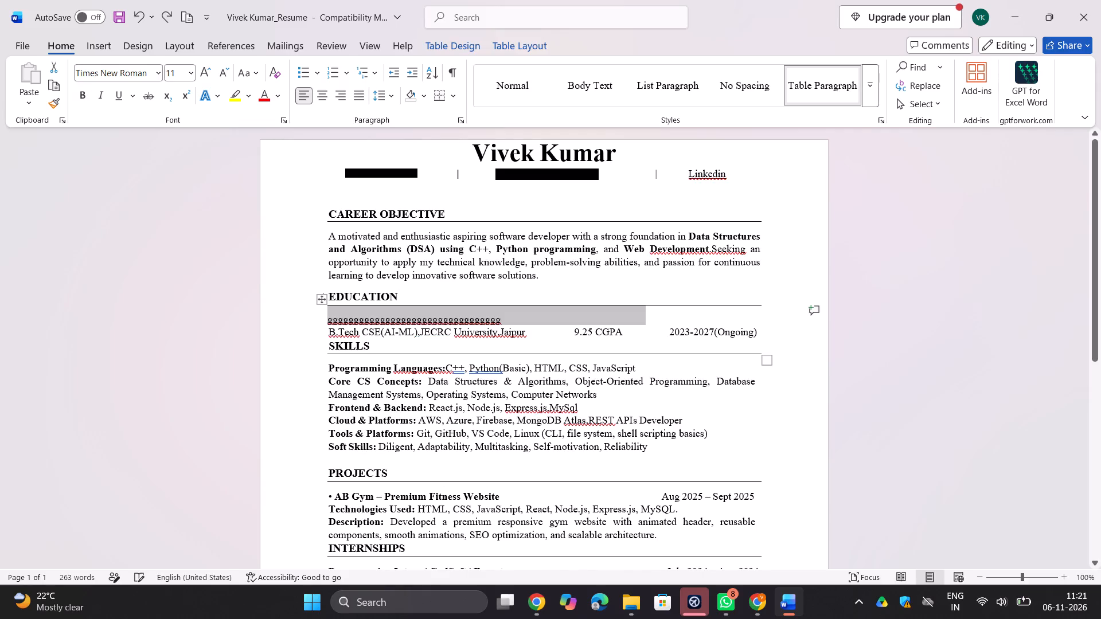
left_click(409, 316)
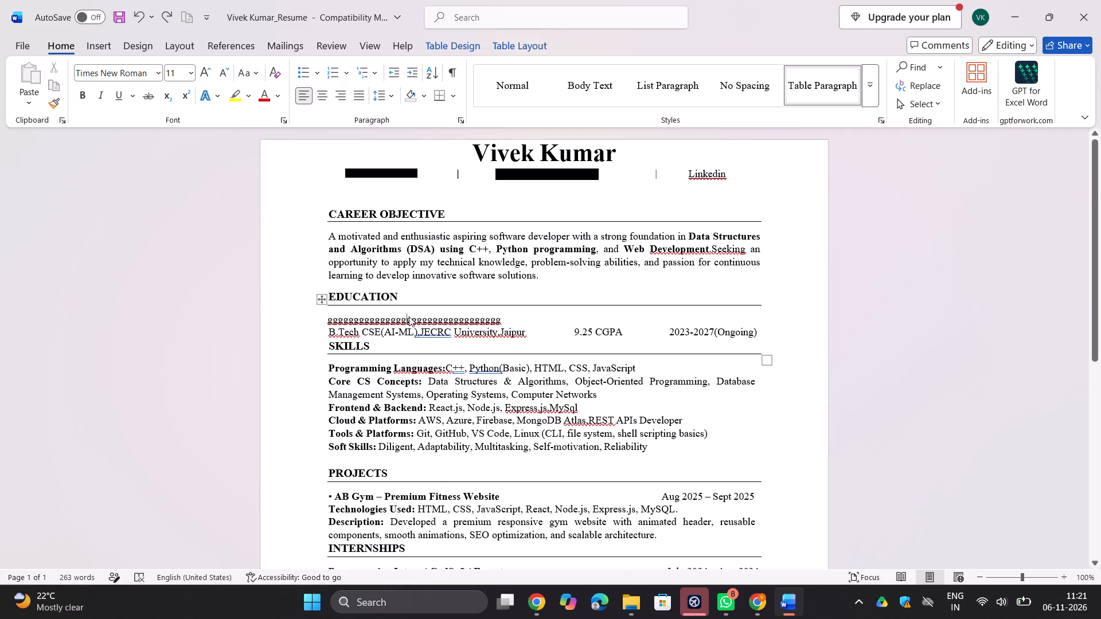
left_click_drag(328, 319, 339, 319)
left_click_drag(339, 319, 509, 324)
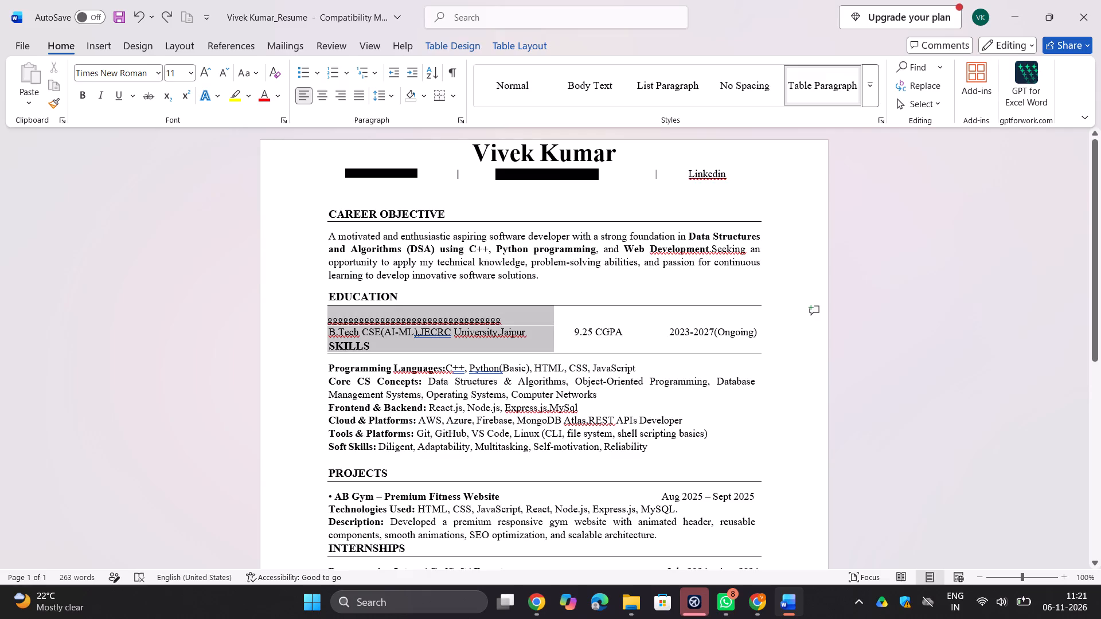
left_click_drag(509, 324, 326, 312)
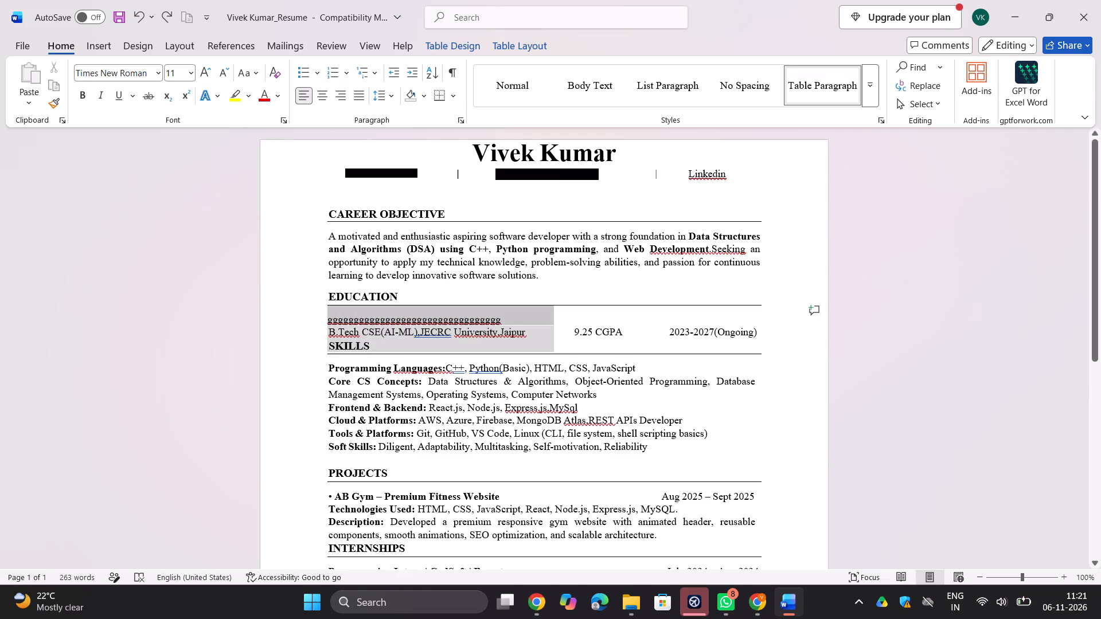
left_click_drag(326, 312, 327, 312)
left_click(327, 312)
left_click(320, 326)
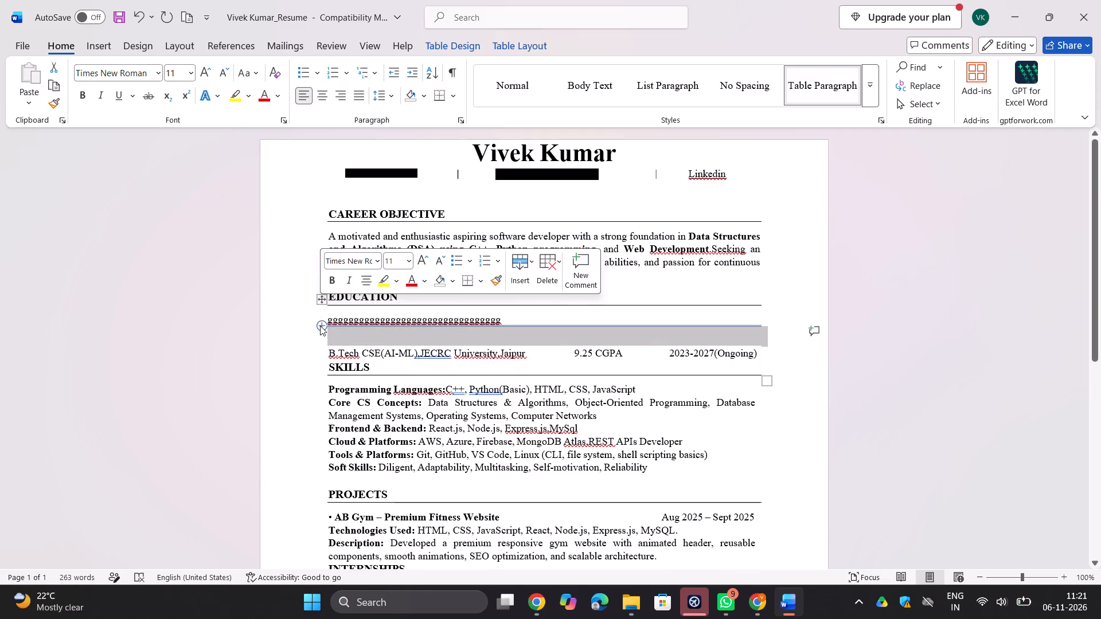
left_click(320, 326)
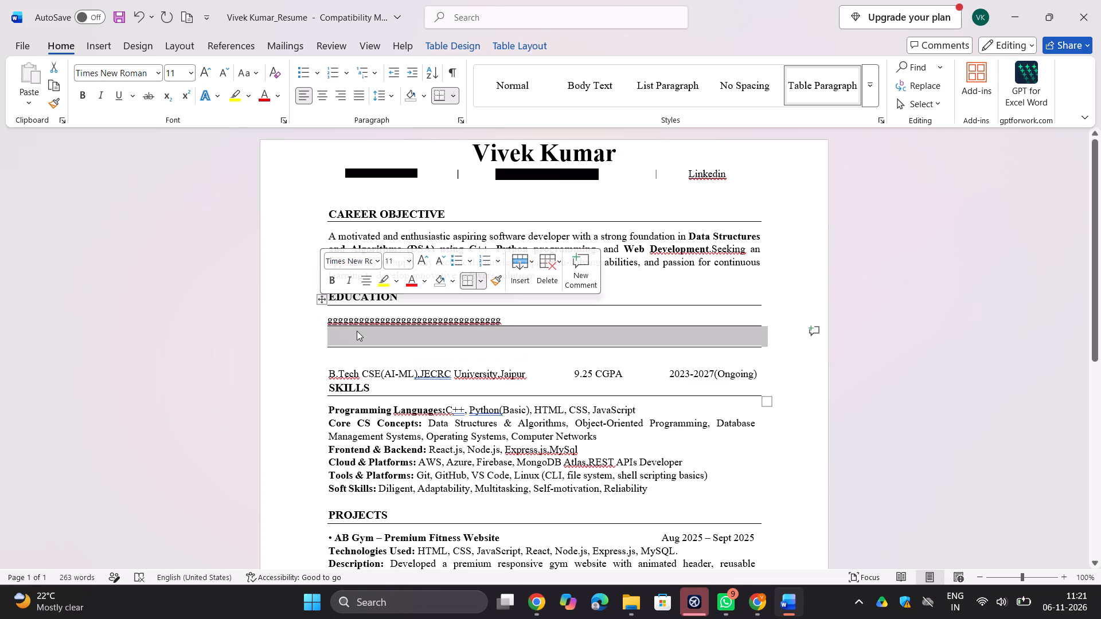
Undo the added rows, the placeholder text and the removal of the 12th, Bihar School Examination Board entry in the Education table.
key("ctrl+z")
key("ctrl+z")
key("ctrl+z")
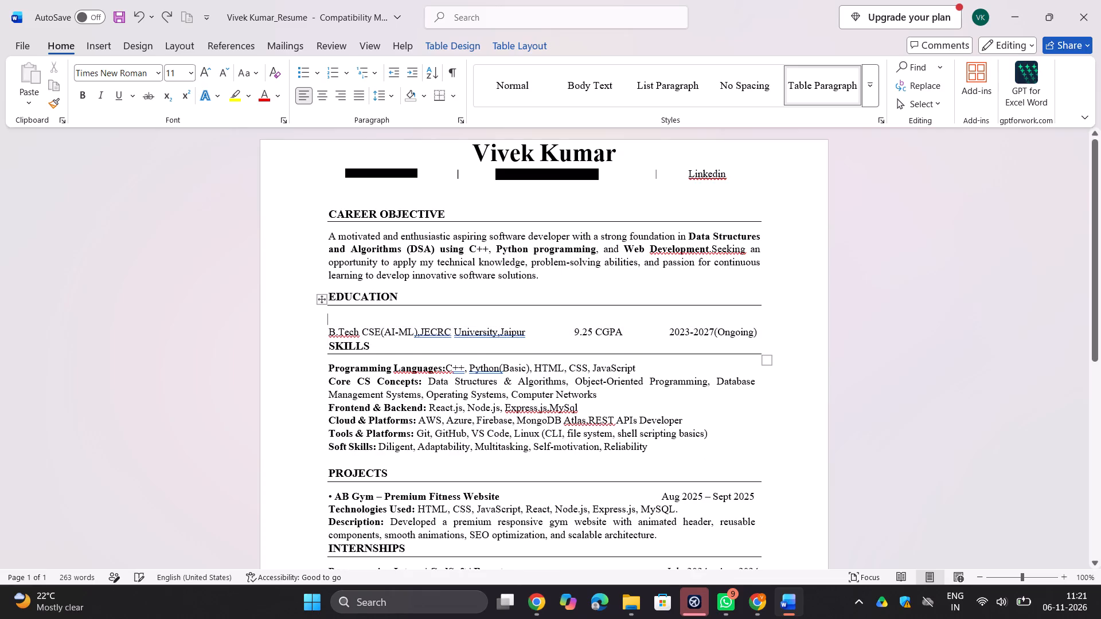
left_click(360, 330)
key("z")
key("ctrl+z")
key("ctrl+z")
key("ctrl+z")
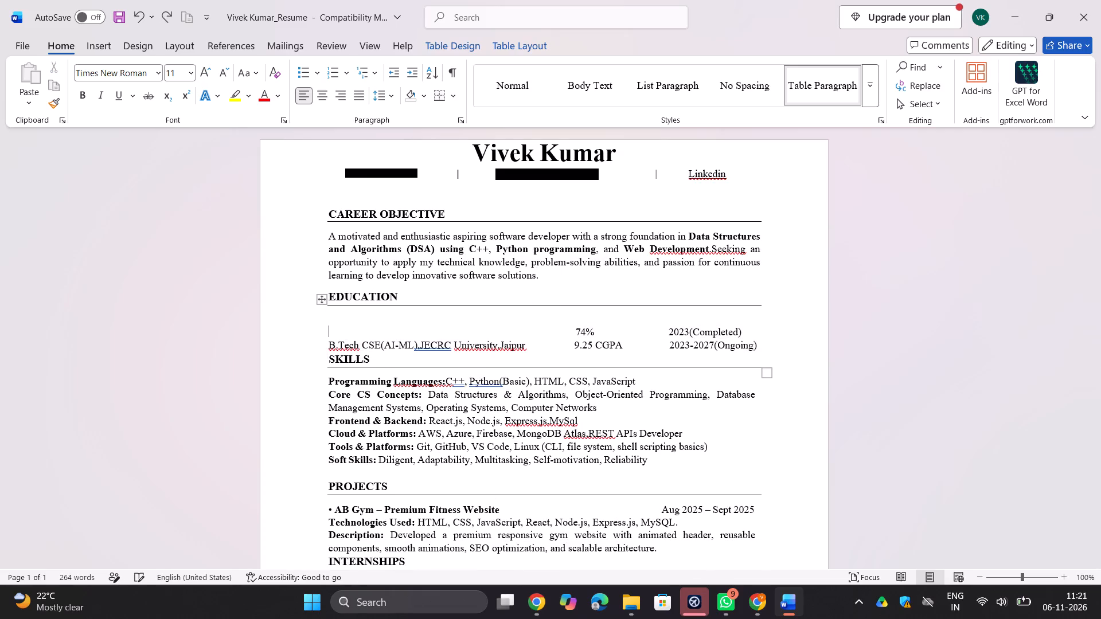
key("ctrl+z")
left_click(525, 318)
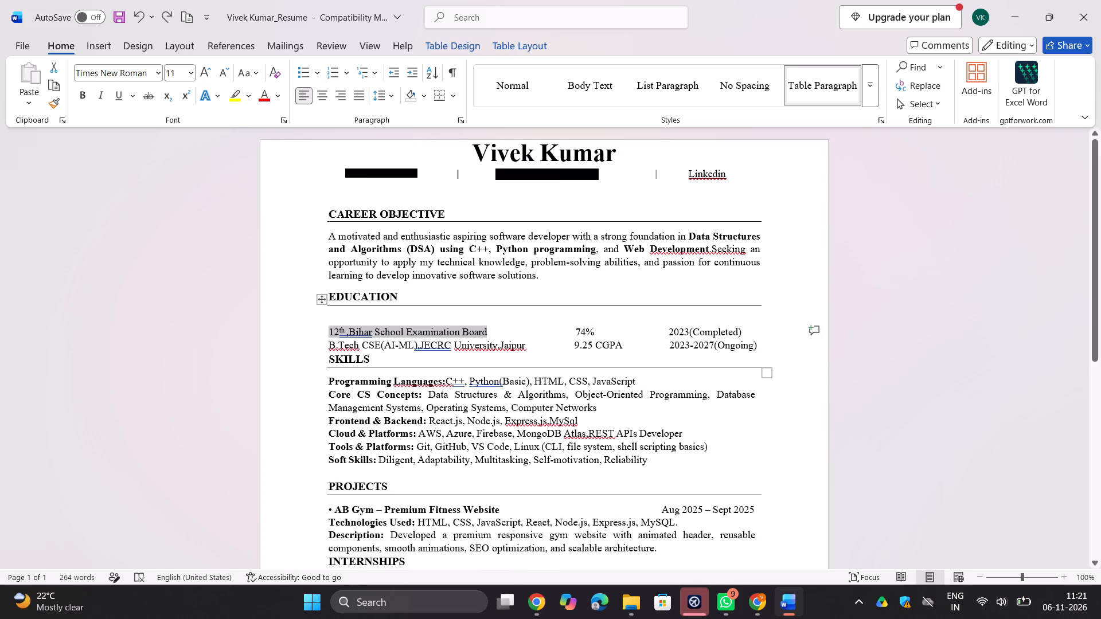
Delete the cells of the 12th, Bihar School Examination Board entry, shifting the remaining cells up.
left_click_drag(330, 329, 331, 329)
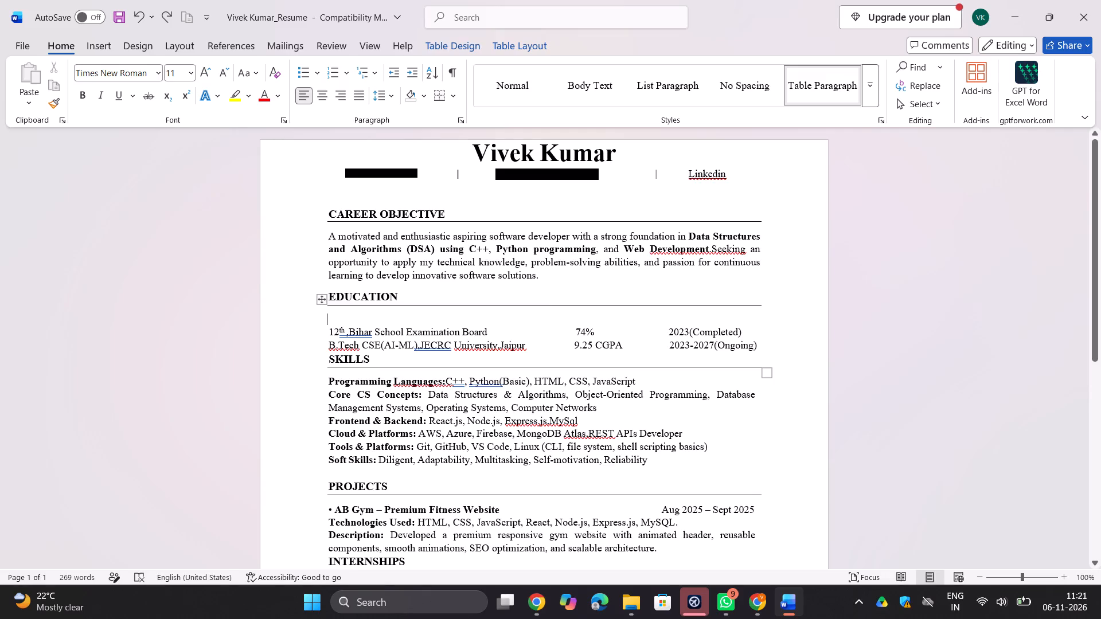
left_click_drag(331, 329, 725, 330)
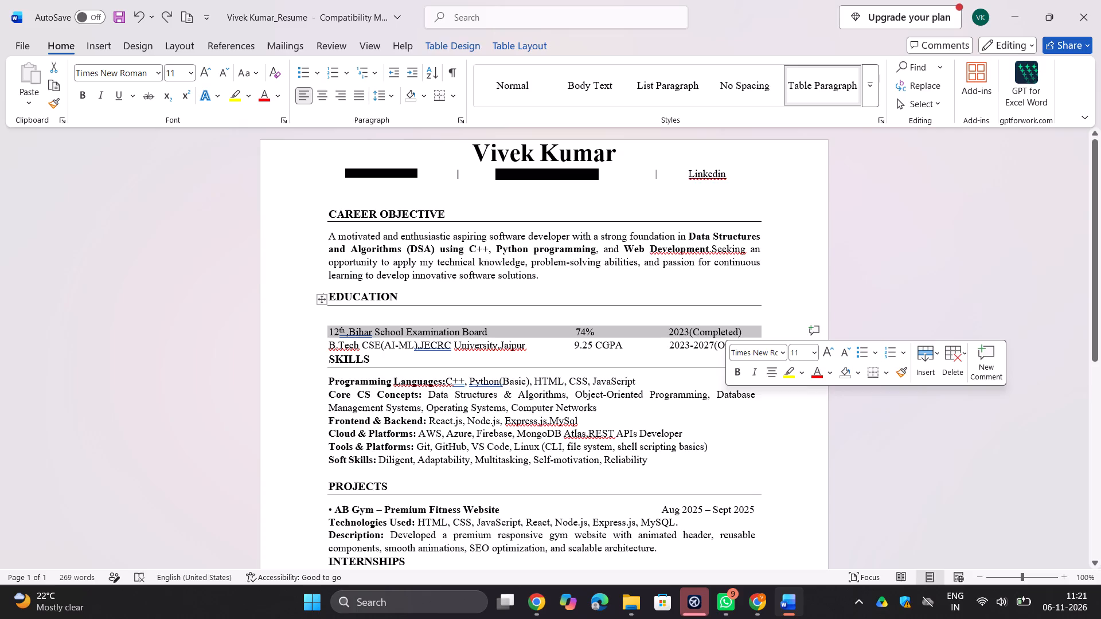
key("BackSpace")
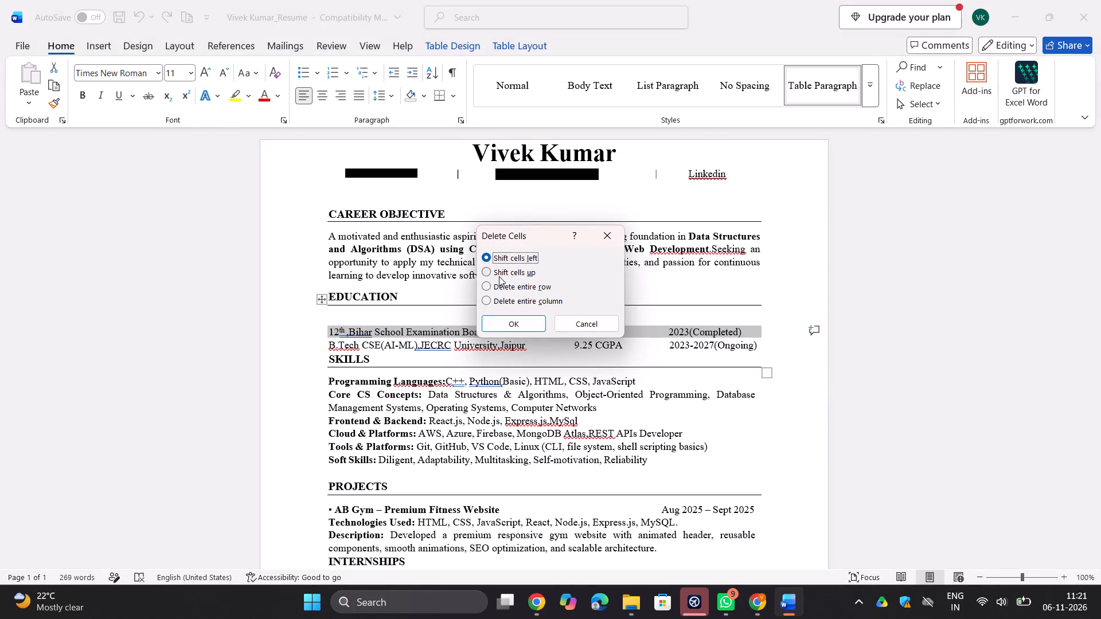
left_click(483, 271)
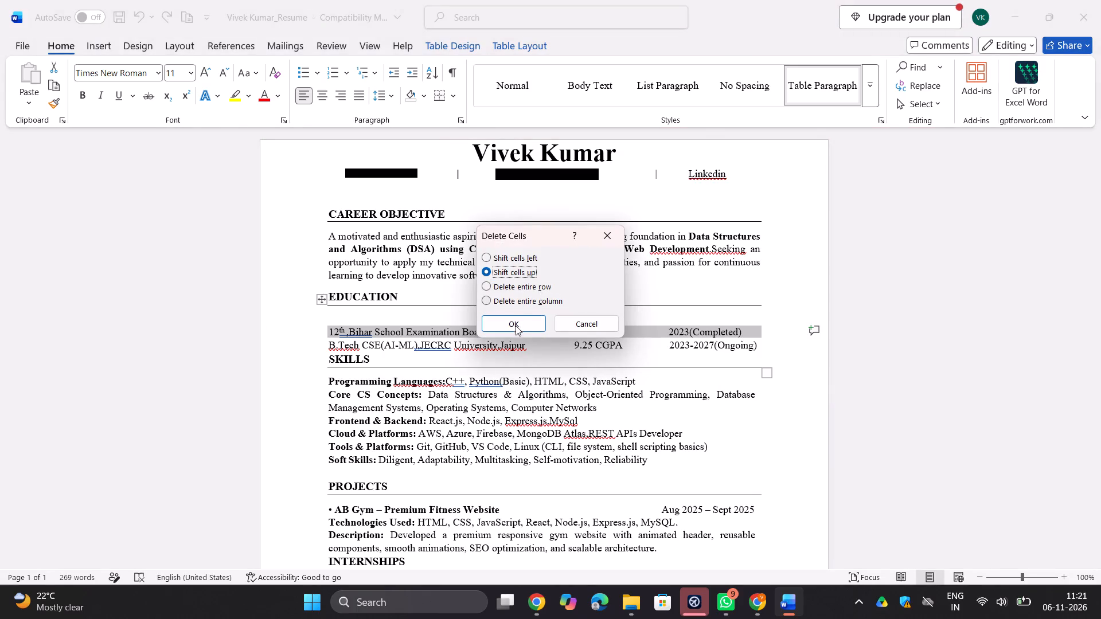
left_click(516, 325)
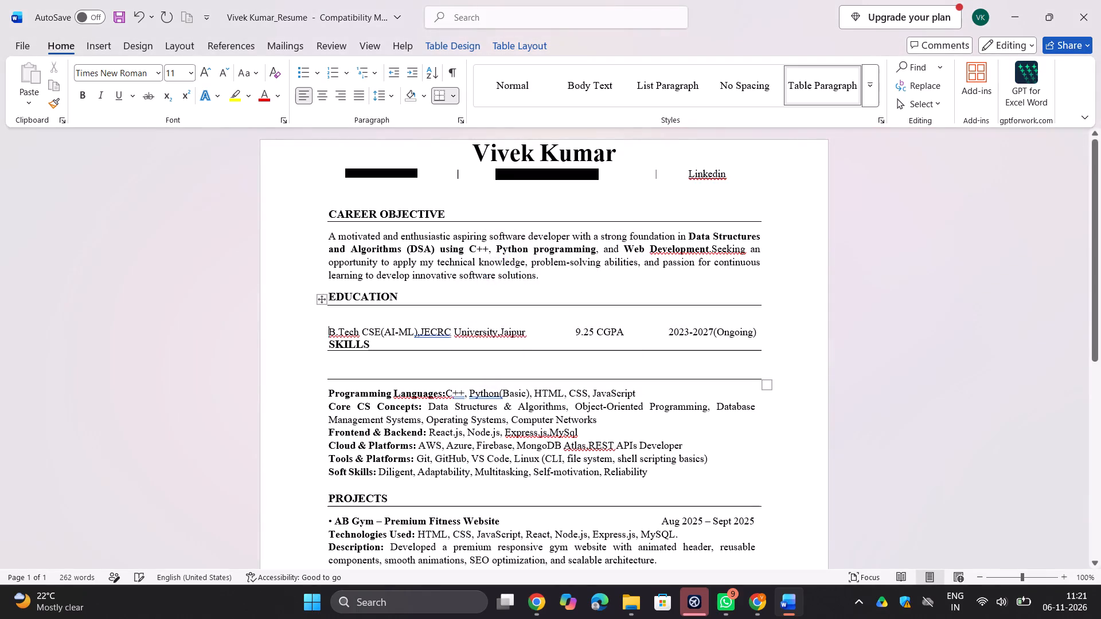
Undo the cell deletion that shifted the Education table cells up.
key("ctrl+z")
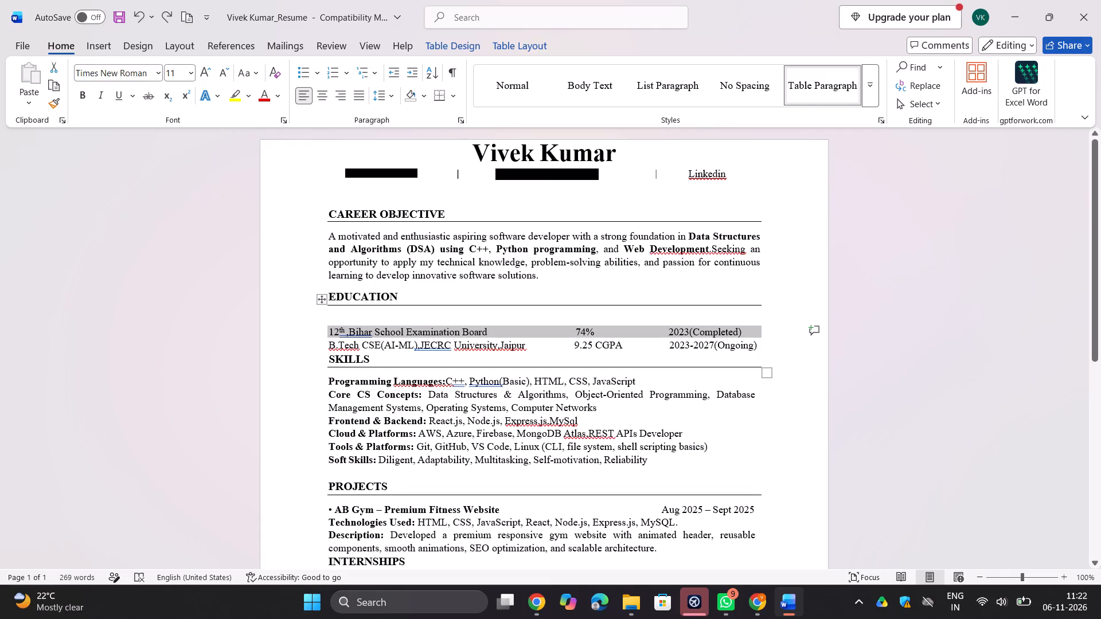
Delete the entire table row of the 12th, Bihar School Examination Board entry from Education.
key("BackSpace")
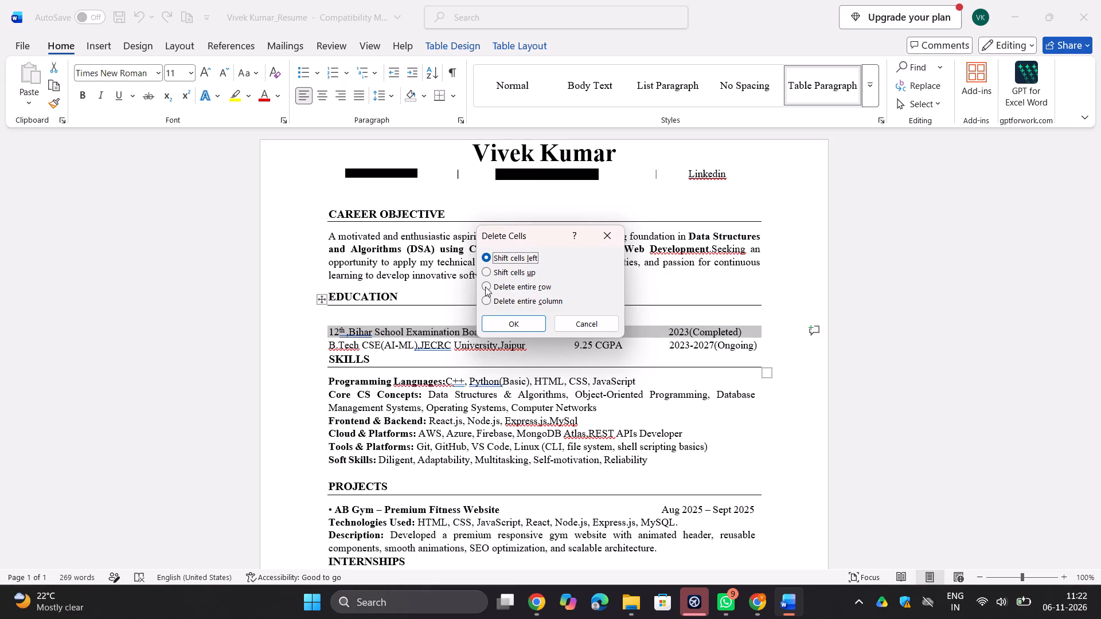
left_click(485, 286)
left_click(511, 327)
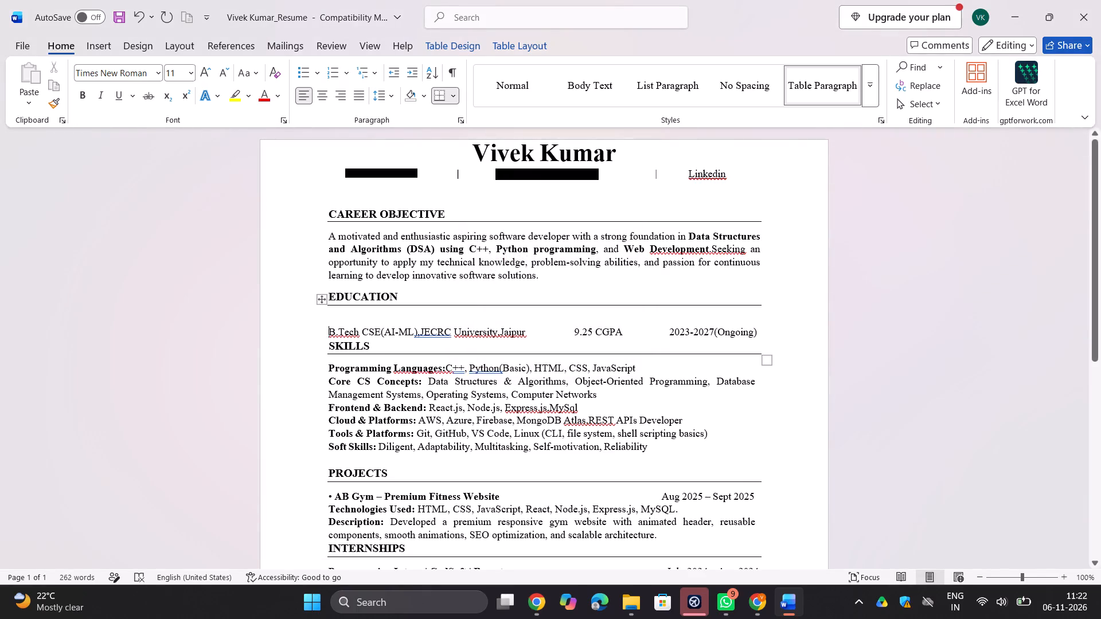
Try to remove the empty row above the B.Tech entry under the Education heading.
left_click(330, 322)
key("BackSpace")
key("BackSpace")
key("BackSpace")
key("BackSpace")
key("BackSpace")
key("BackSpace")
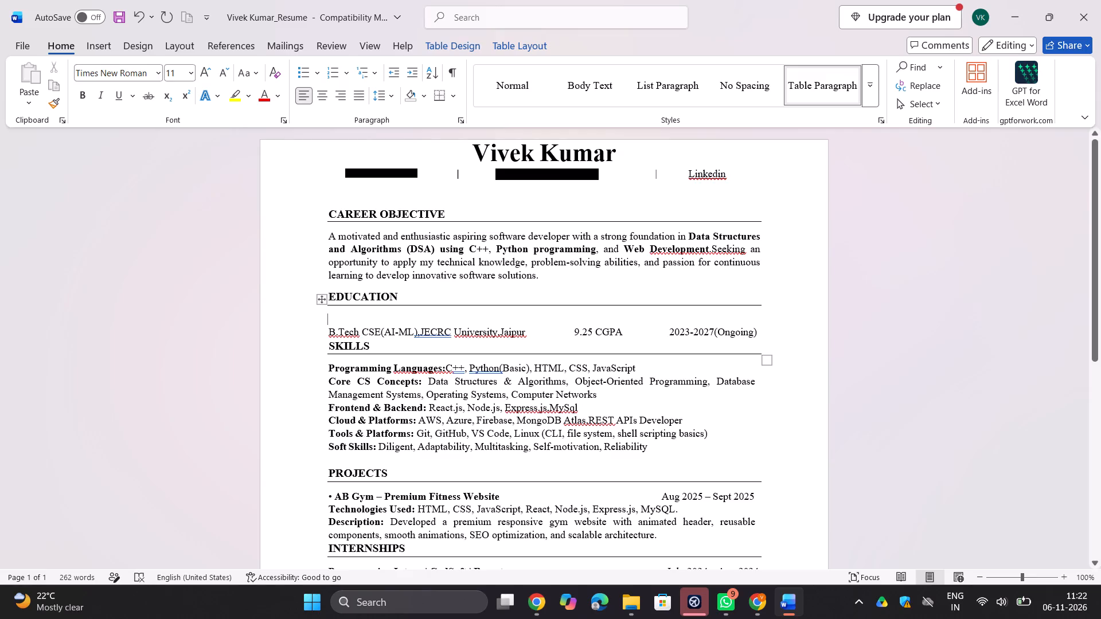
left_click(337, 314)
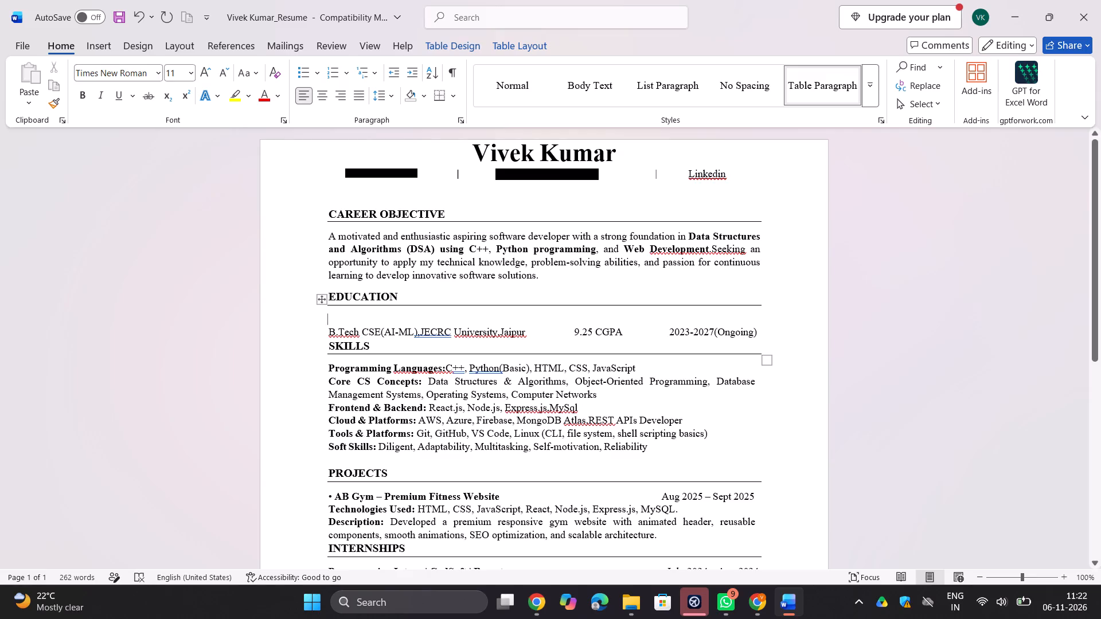
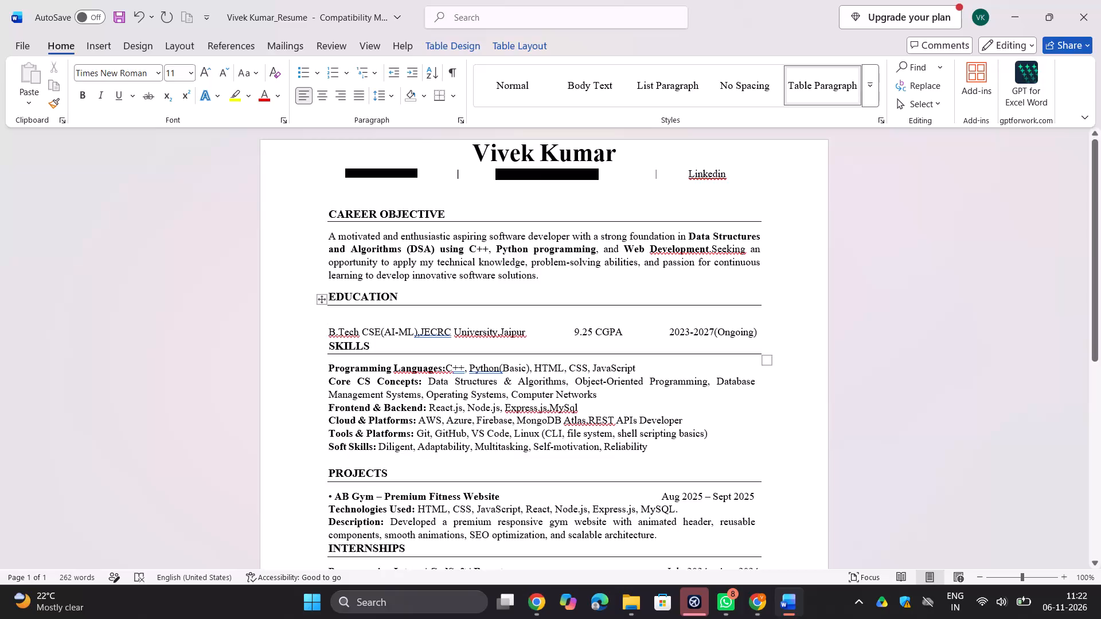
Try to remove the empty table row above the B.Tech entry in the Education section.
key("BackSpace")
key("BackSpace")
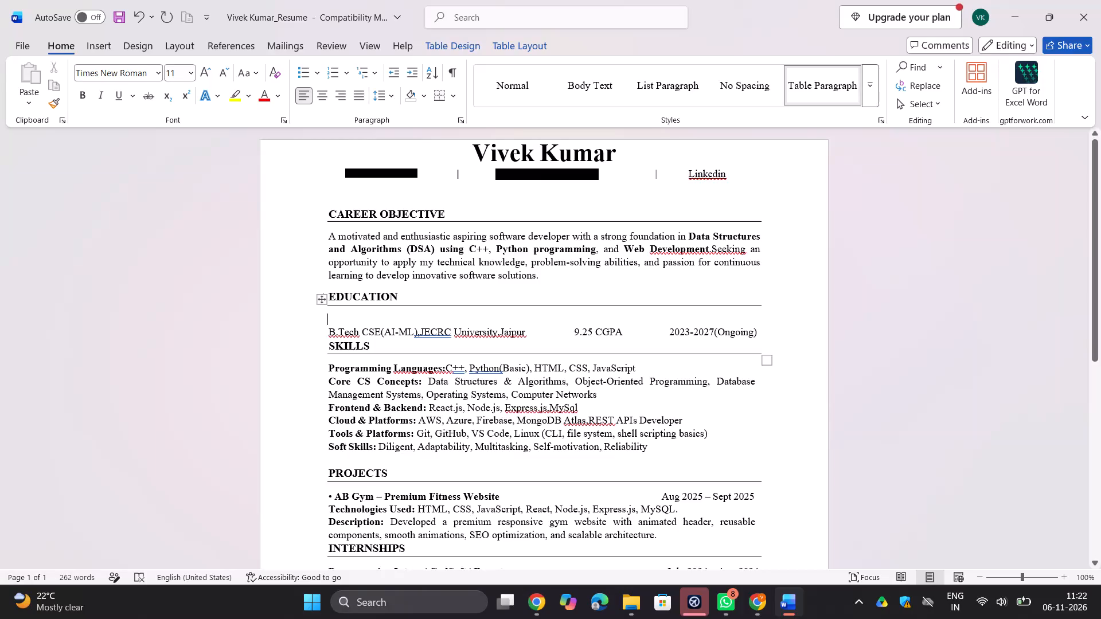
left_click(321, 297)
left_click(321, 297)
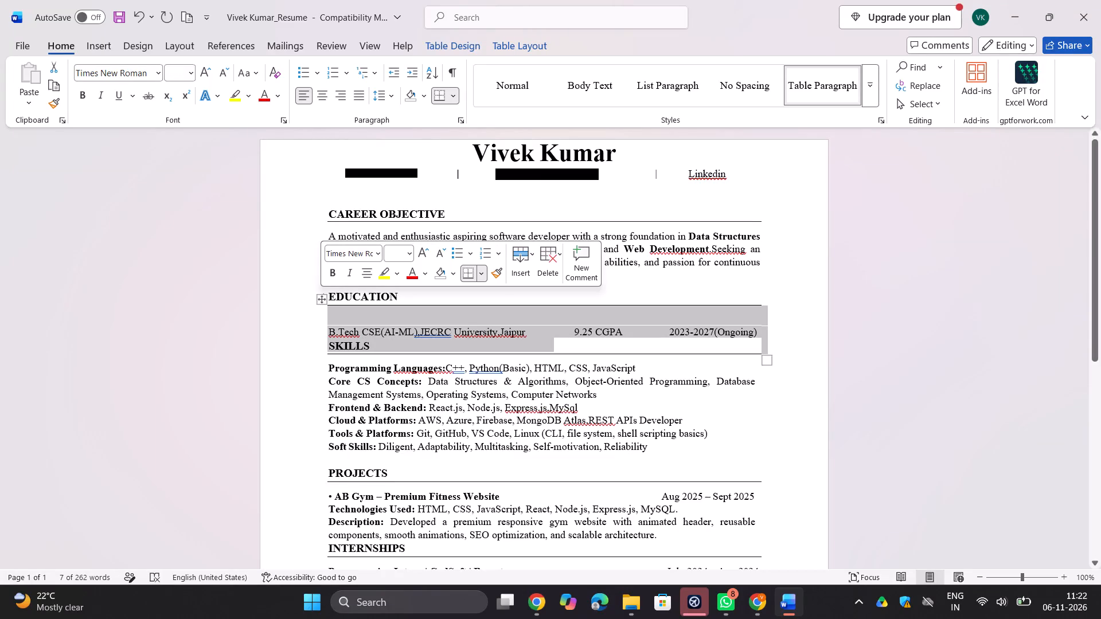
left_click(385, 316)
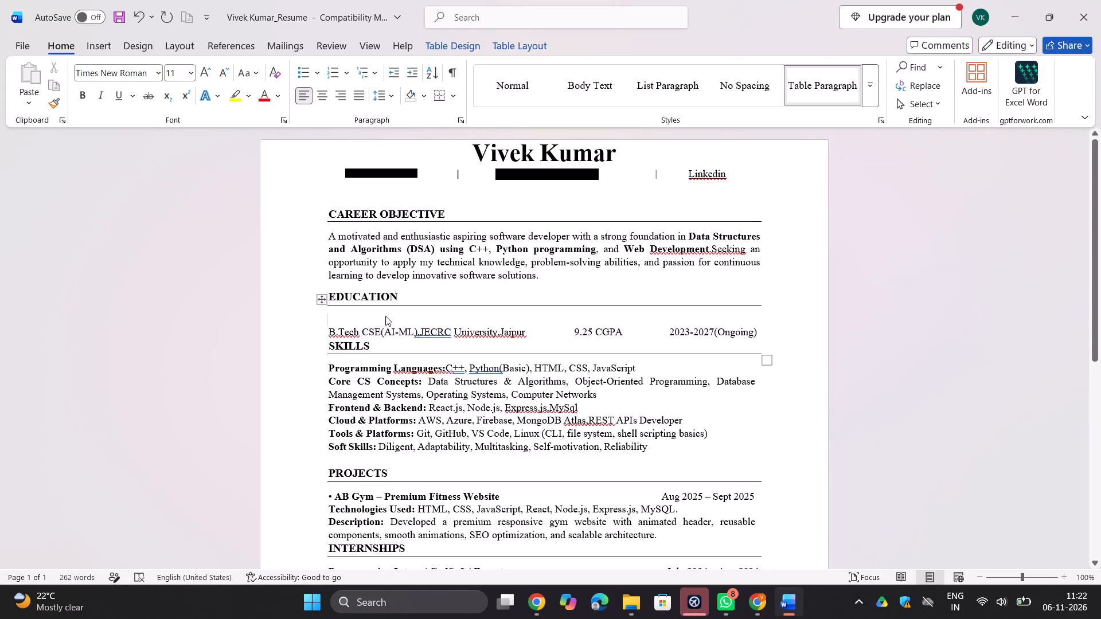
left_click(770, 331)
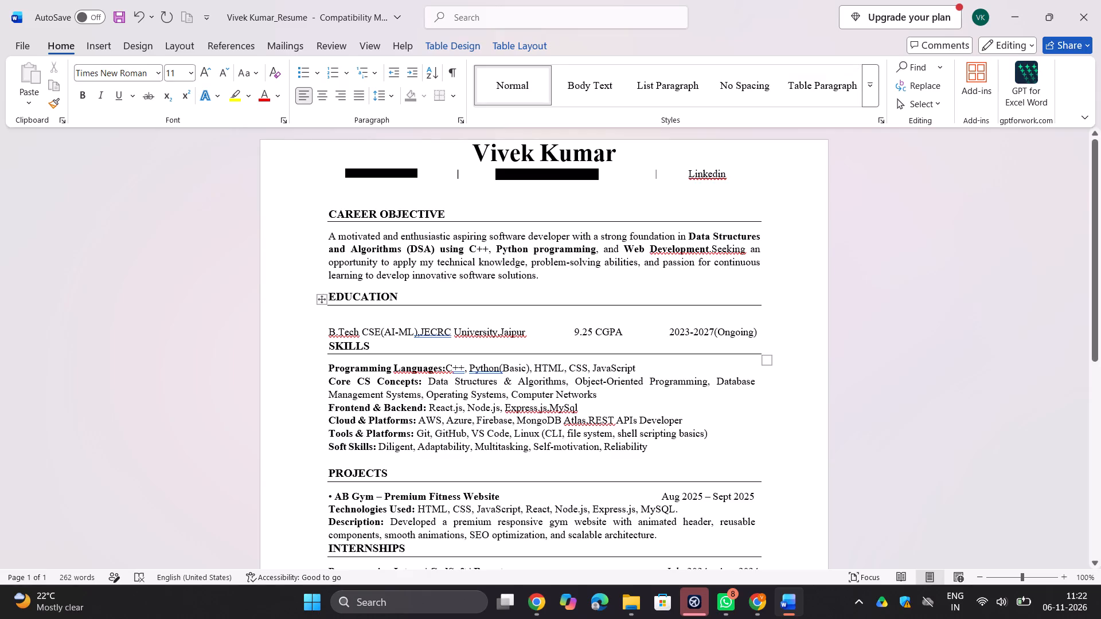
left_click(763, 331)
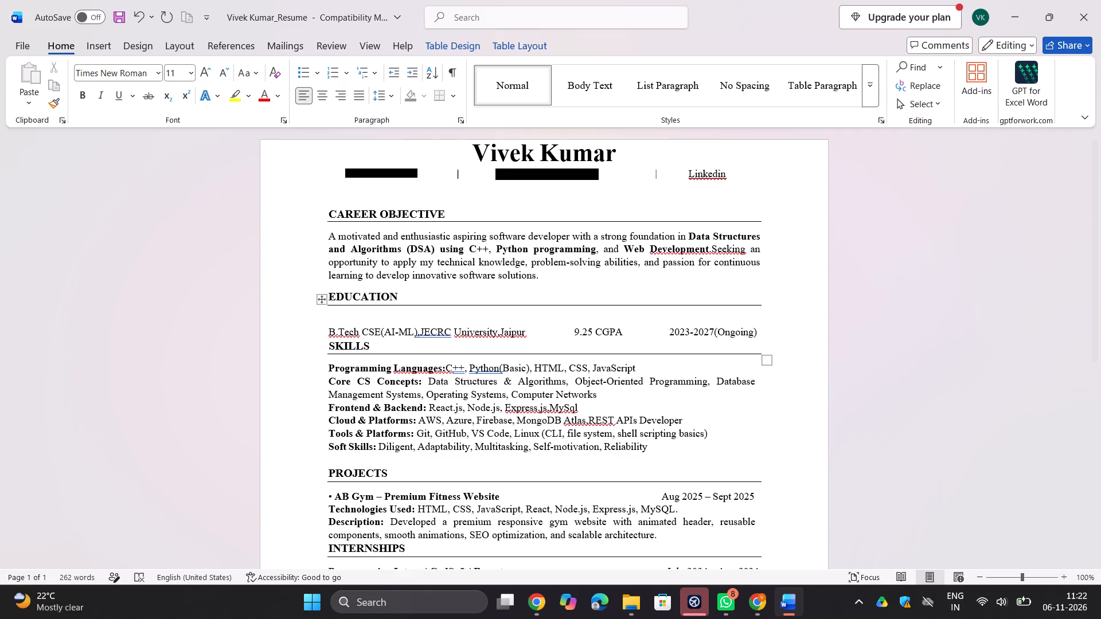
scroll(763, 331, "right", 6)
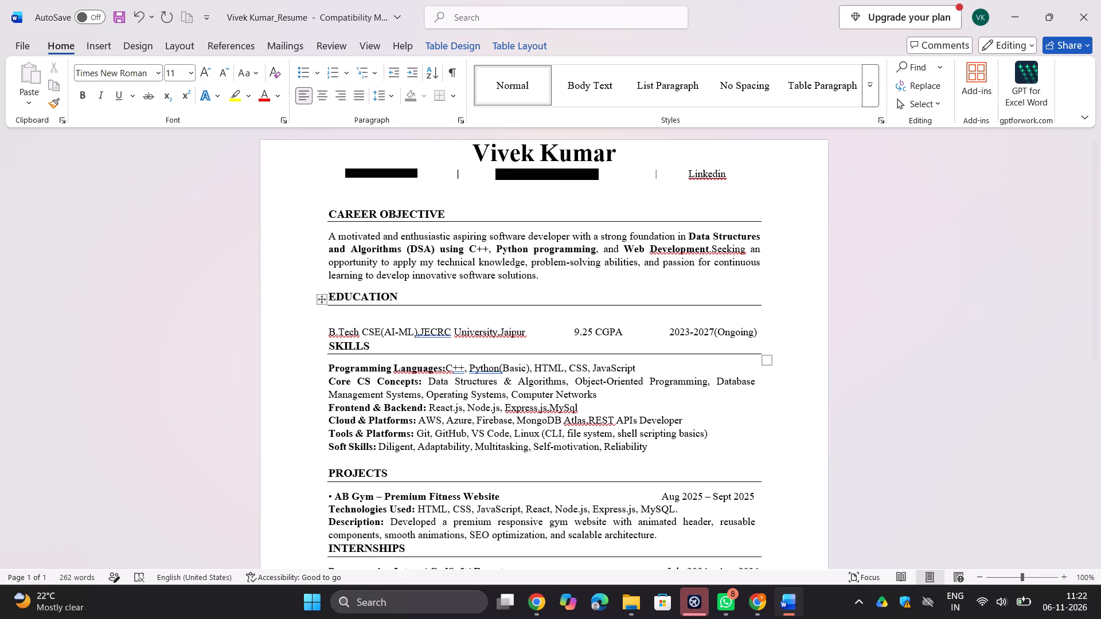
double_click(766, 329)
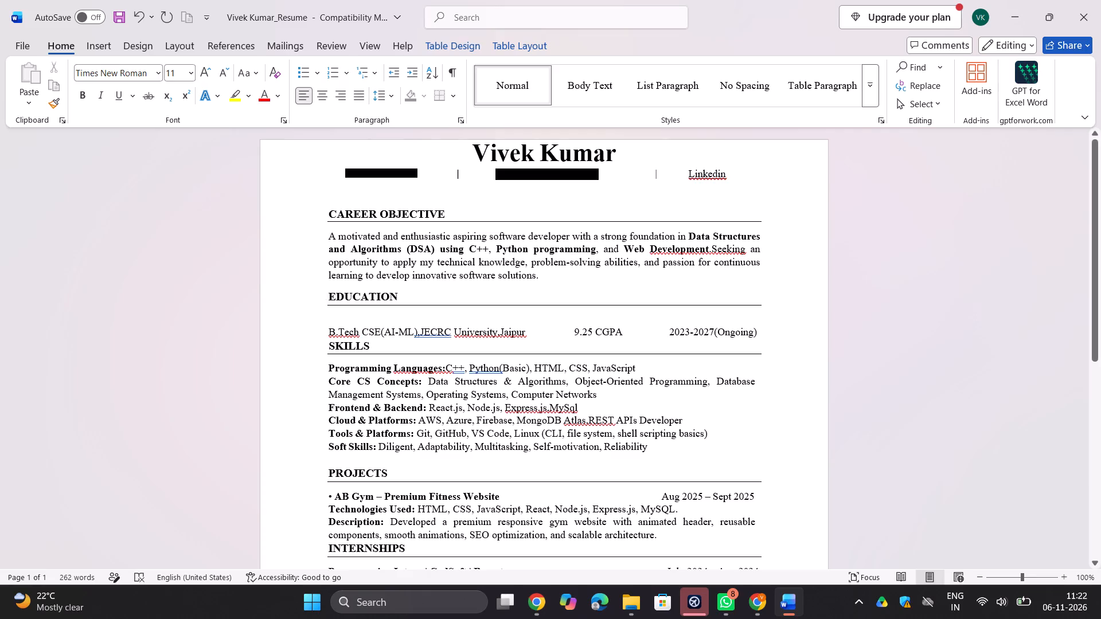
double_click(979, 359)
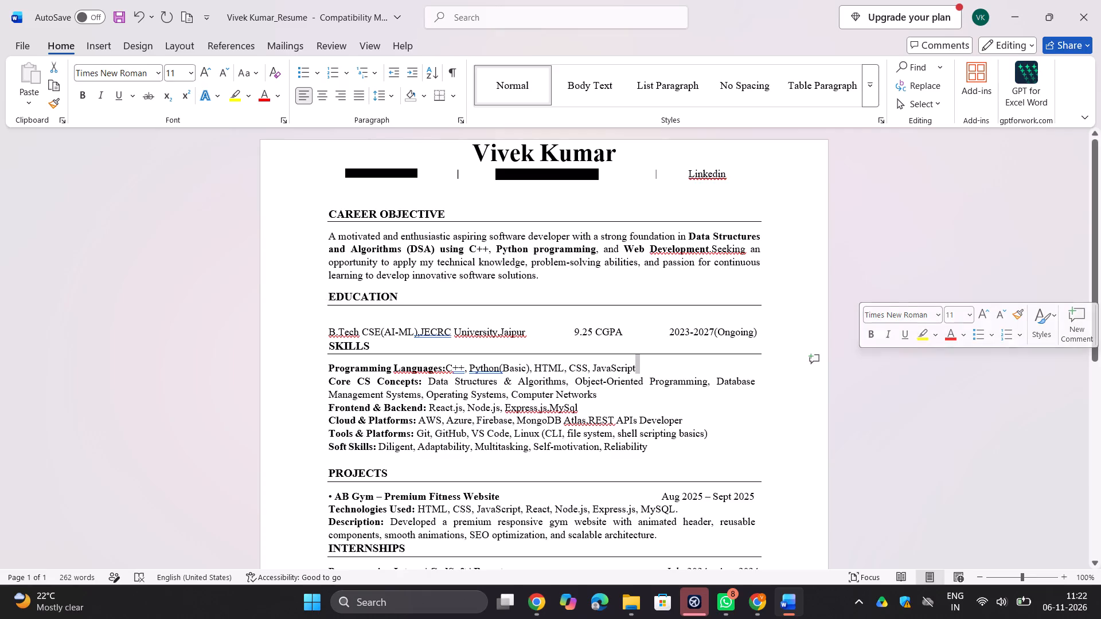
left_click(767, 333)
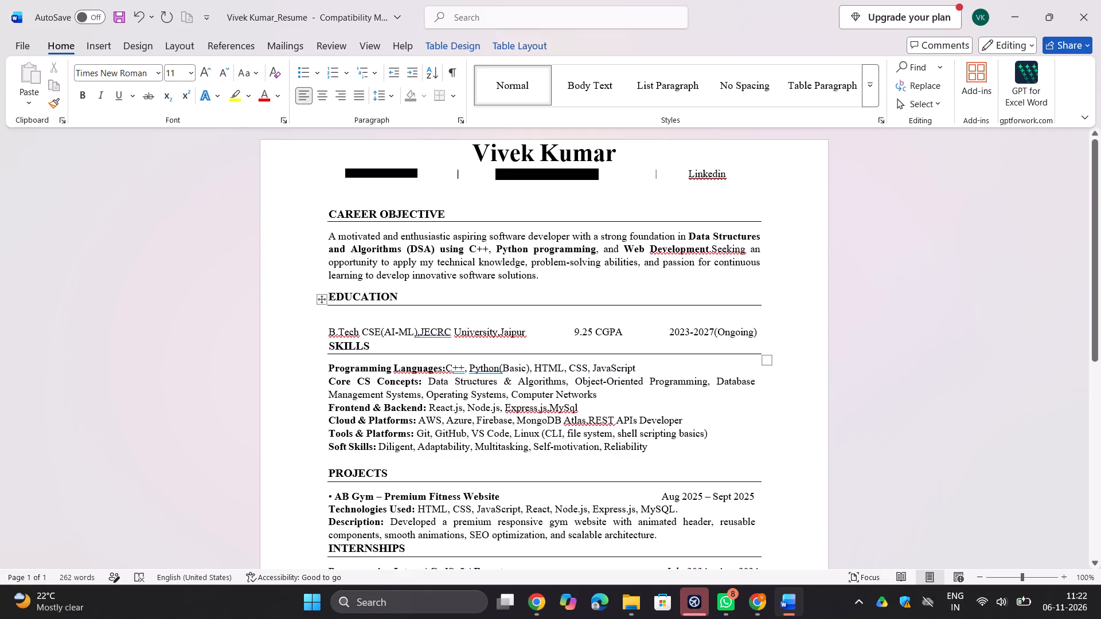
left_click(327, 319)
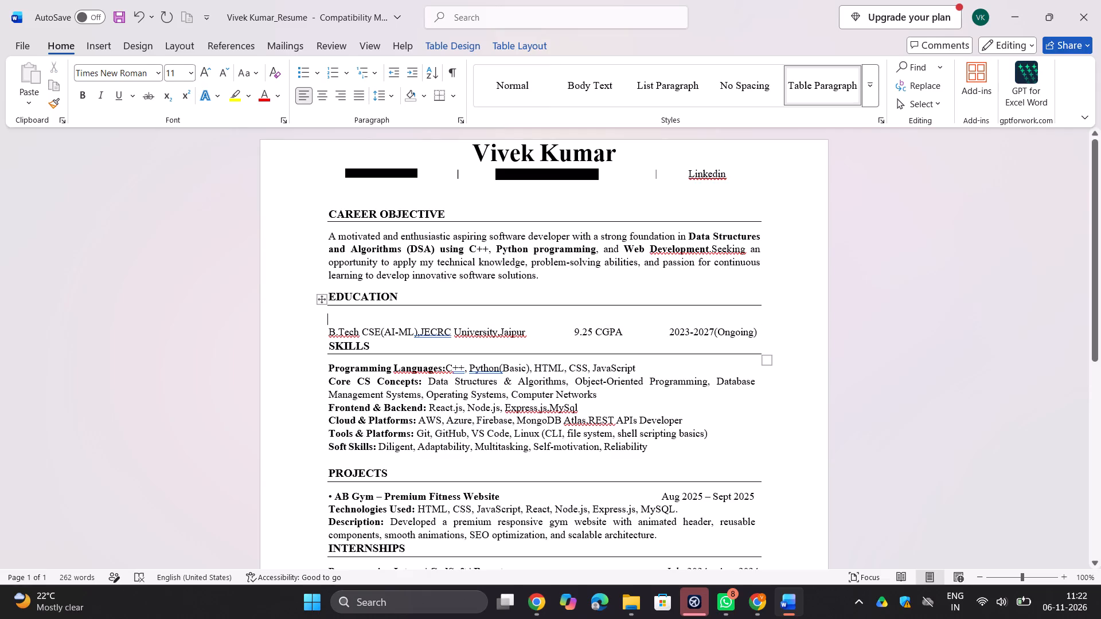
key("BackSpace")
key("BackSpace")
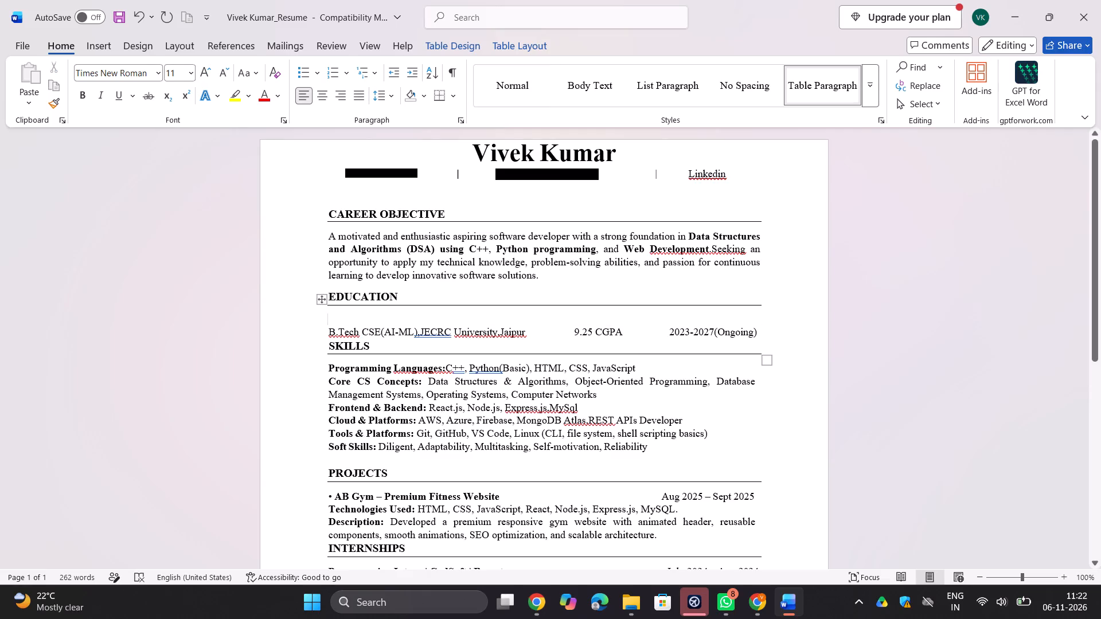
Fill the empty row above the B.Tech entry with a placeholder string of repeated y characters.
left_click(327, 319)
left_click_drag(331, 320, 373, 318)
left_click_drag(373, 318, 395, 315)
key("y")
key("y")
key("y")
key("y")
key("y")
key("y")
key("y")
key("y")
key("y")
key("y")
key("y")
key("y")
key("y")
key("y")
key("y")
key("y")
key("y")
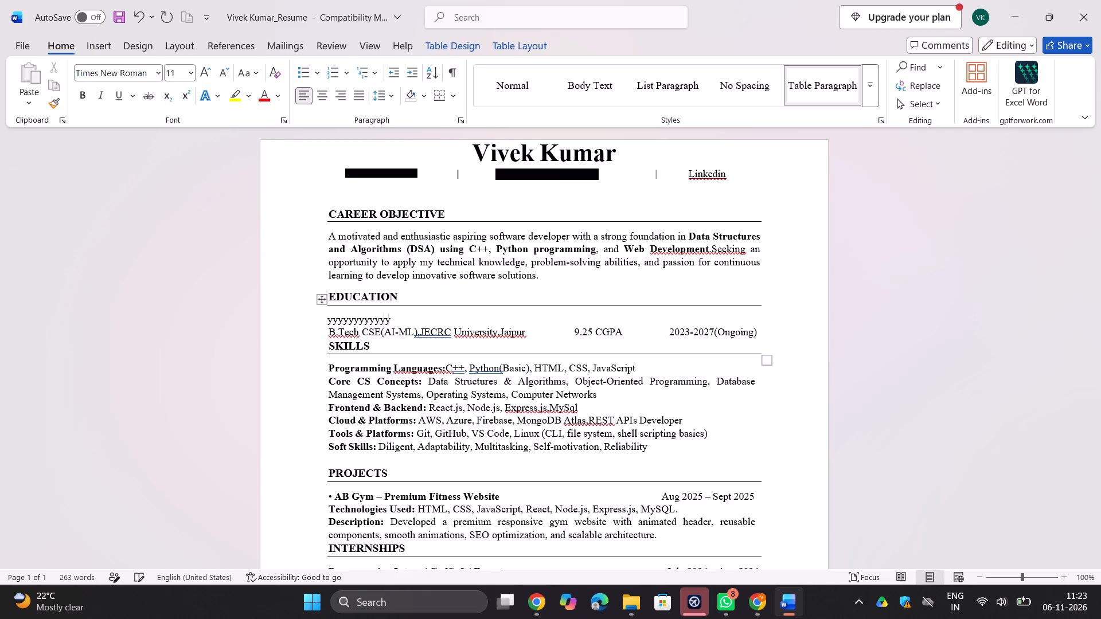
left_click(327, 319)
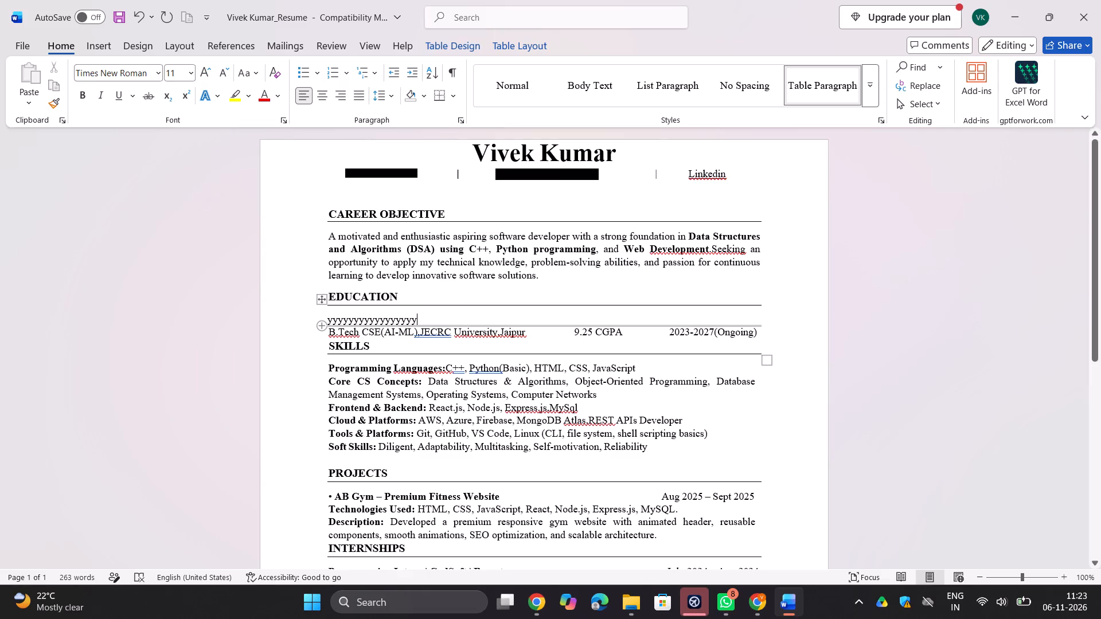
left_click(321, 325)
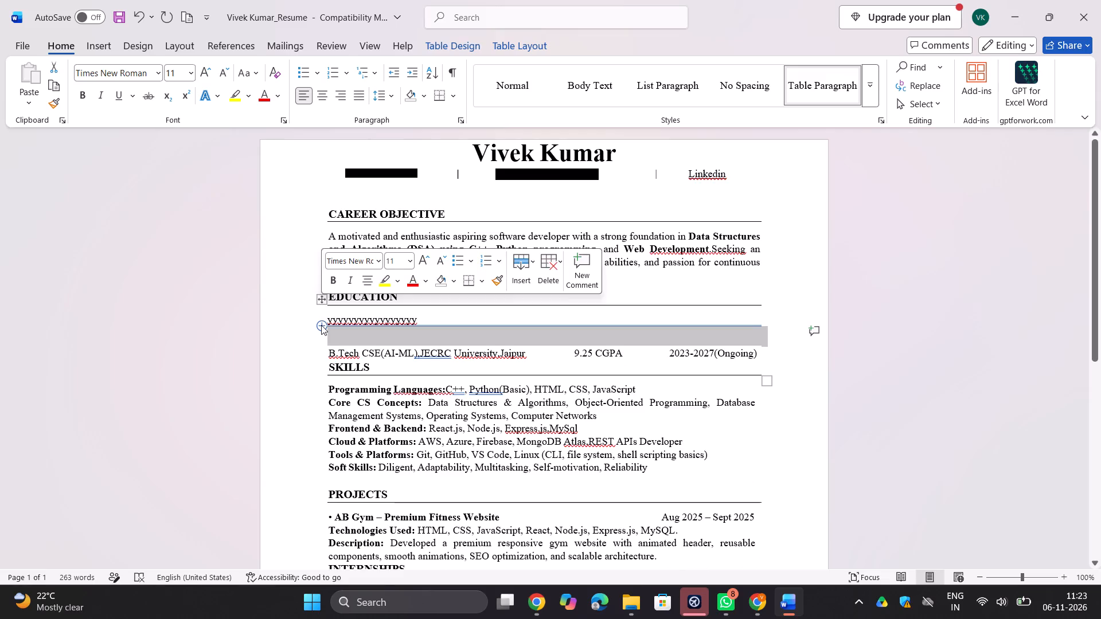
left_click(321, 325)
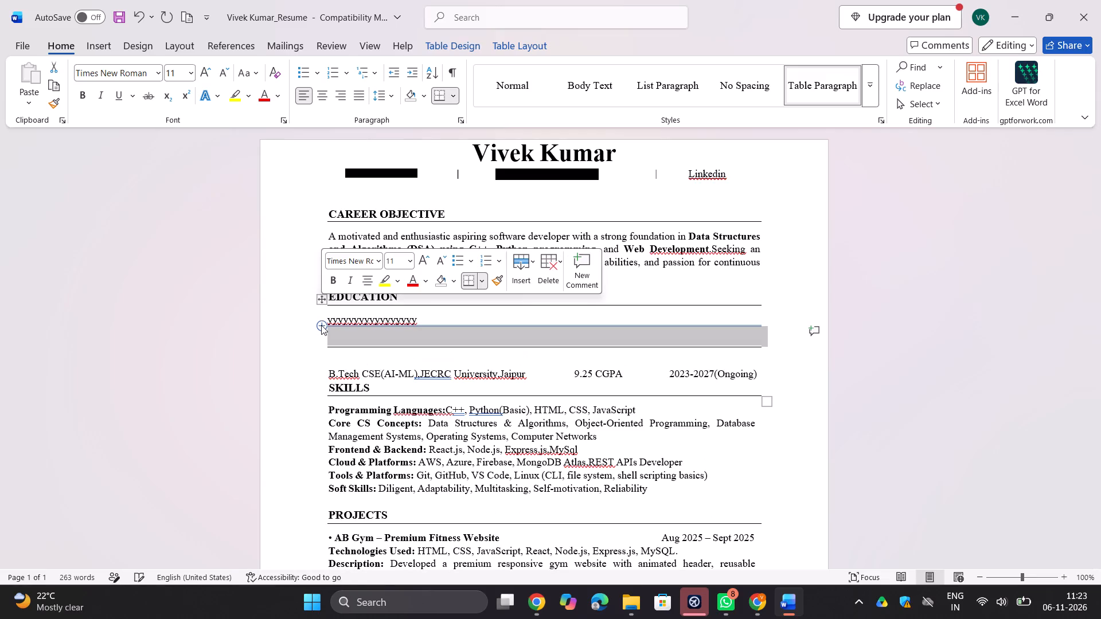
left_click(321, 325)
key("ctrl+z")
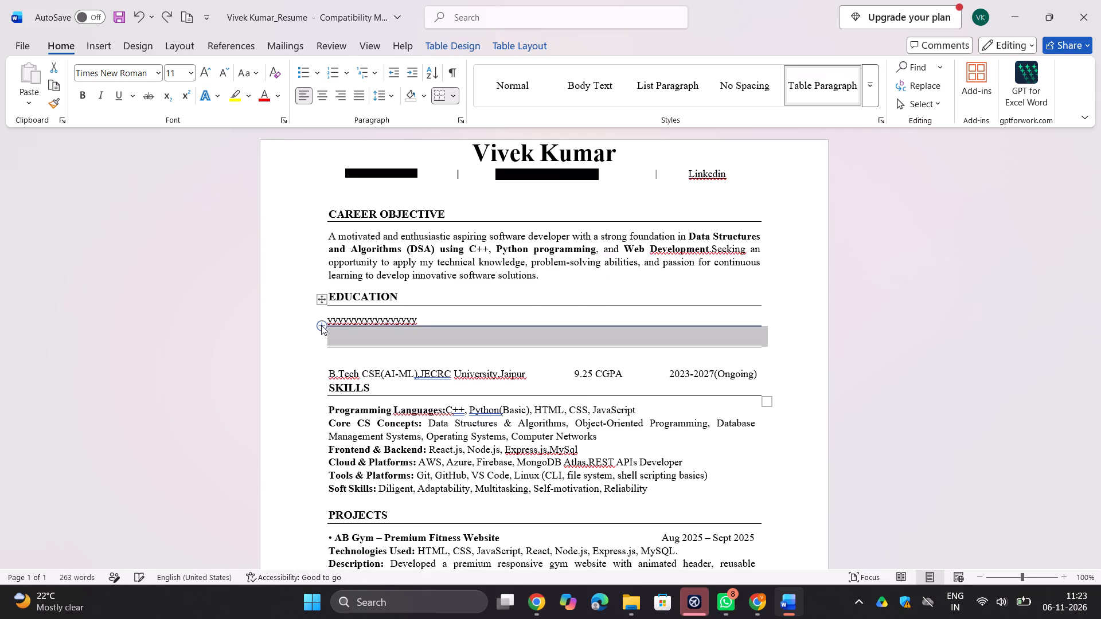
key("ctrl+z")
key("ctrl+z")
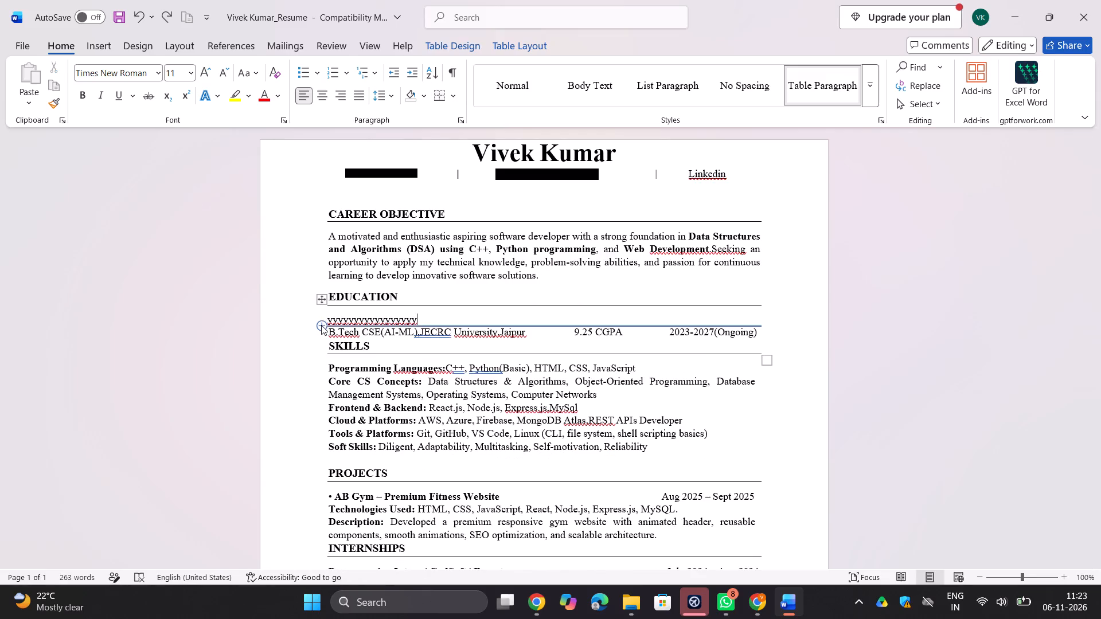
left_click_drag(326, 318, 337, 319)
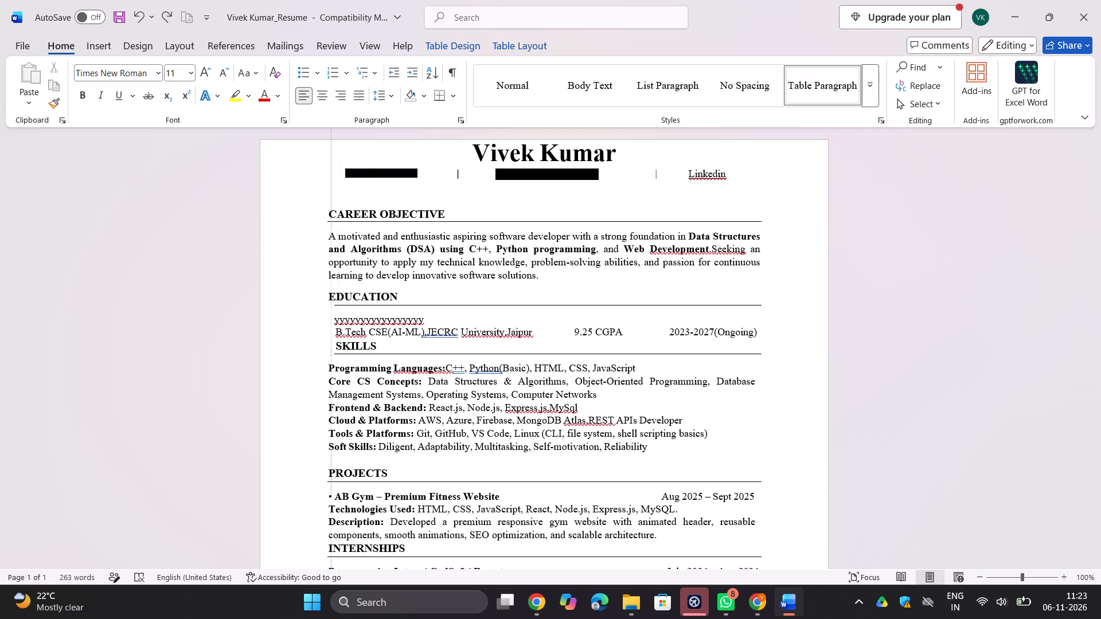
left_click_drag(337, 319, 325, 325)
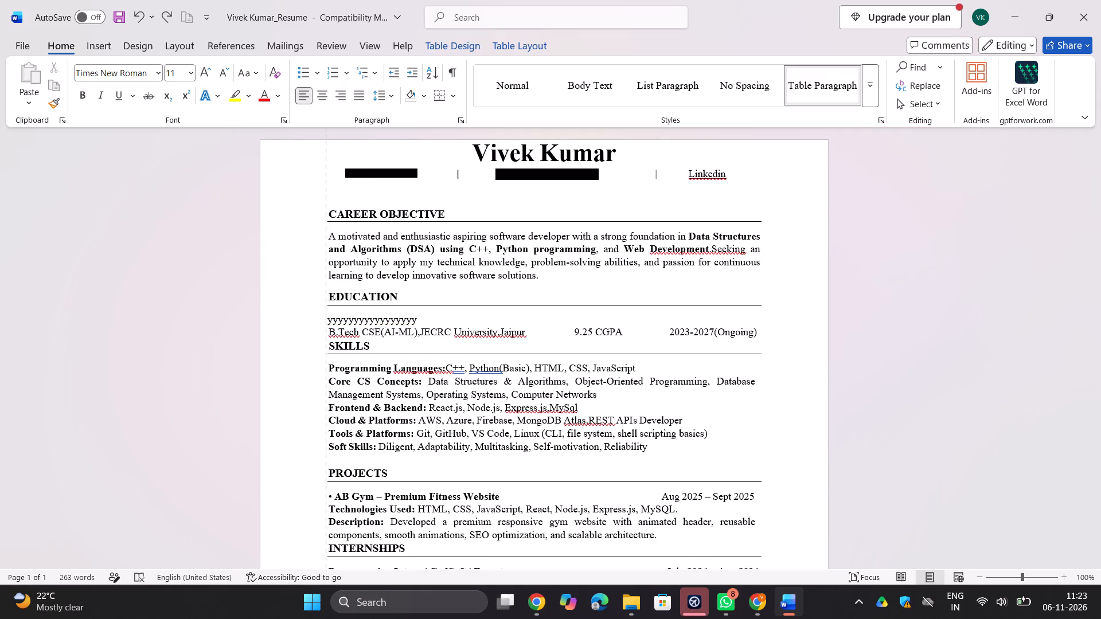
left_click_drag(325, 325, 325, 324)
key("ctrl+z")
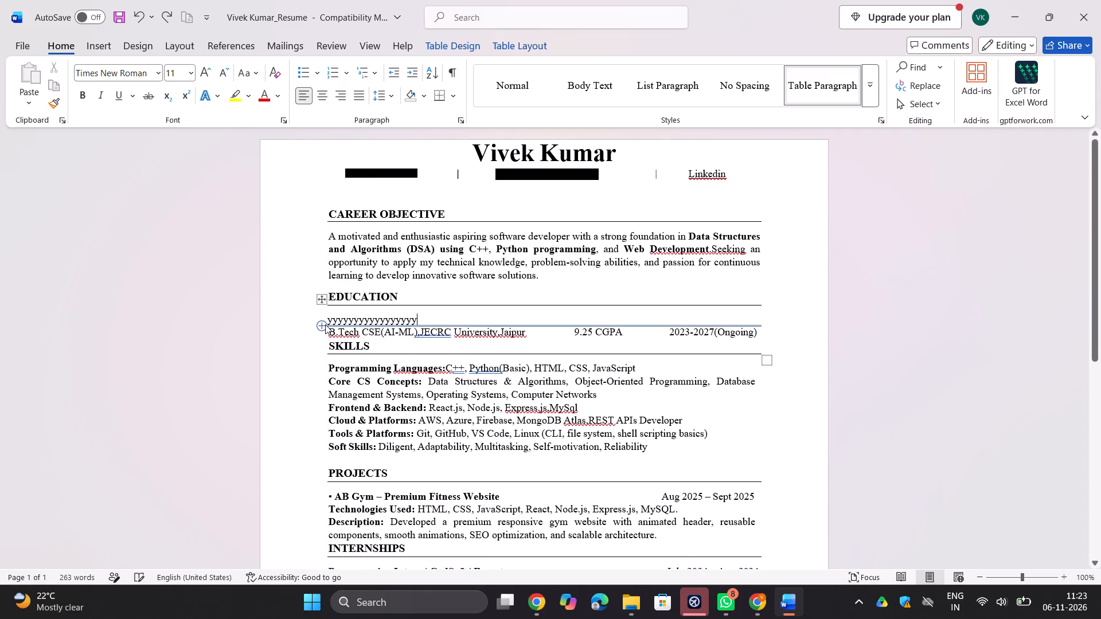
Delete the entire table row holding the y placeholder text above the B.Tech entry in Education.
left_click_drag(329, 318, 372, 320)
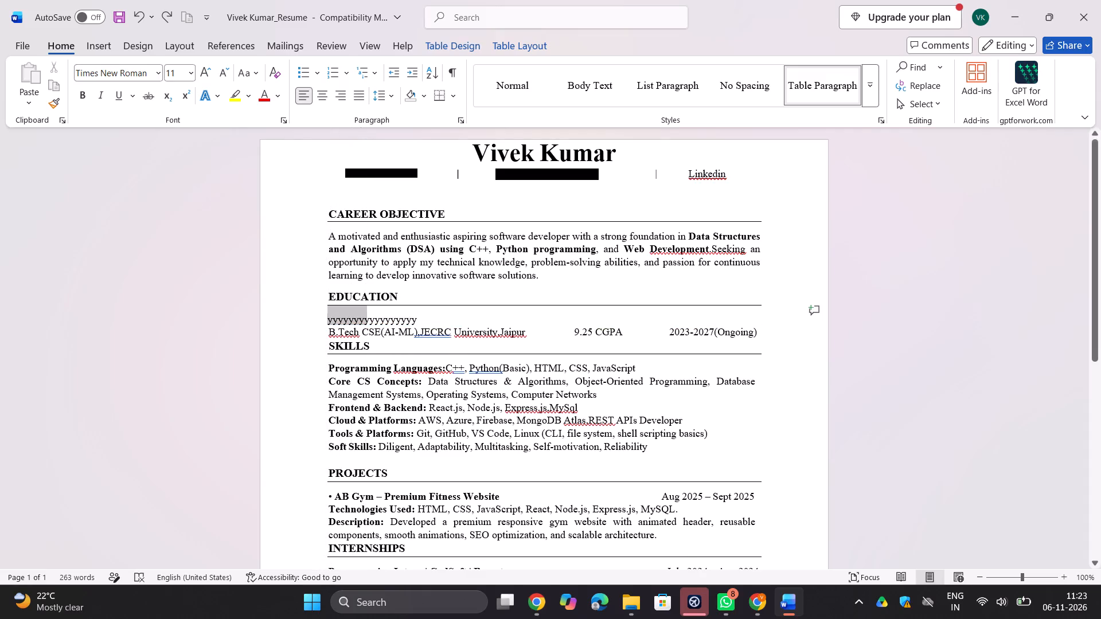
left_click_drag(372, 320, 774, 326)
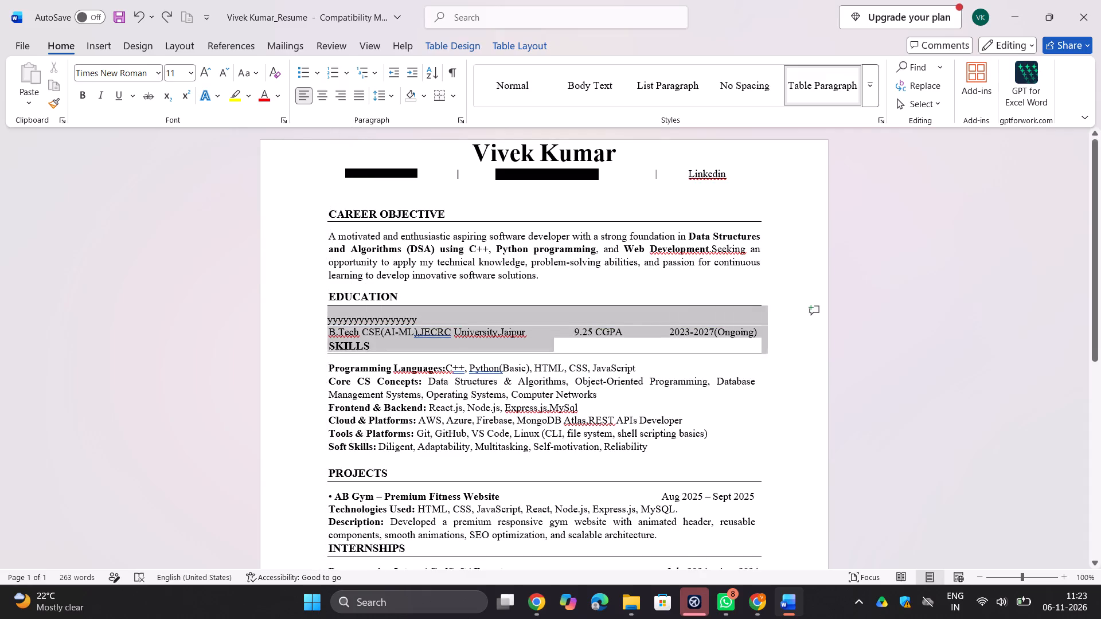
left_click_drag(774, 326, 782, 323)
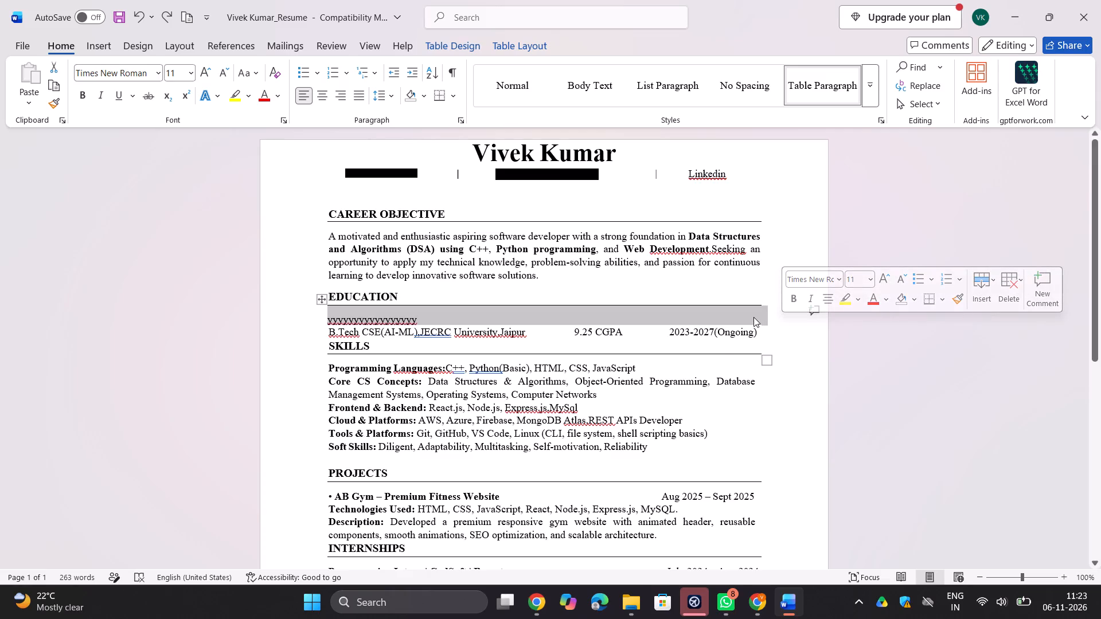
key("BackSpace")
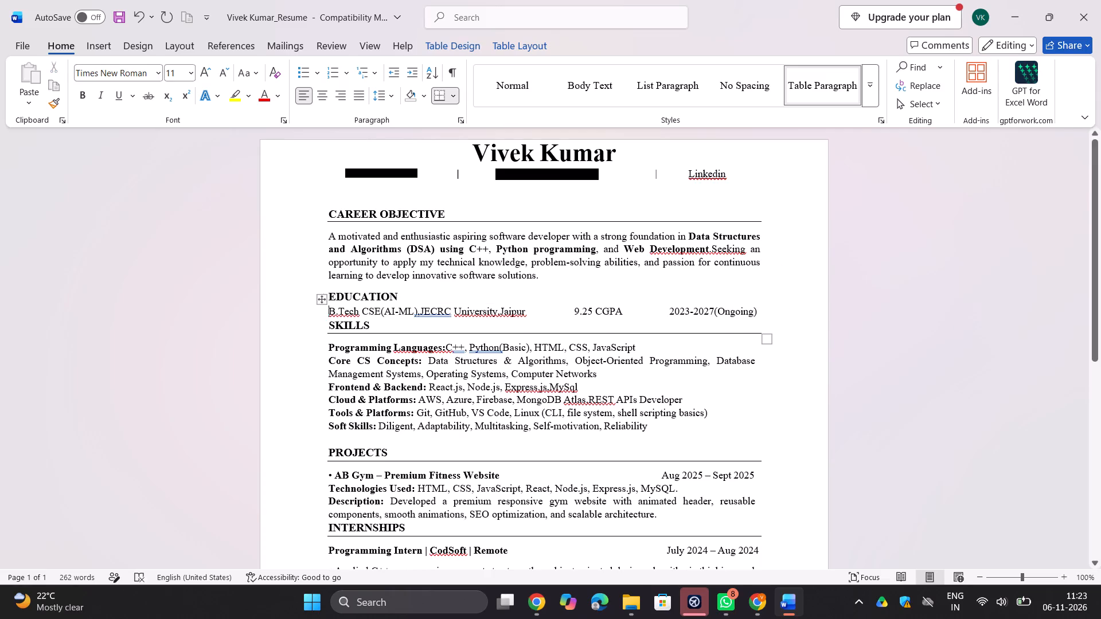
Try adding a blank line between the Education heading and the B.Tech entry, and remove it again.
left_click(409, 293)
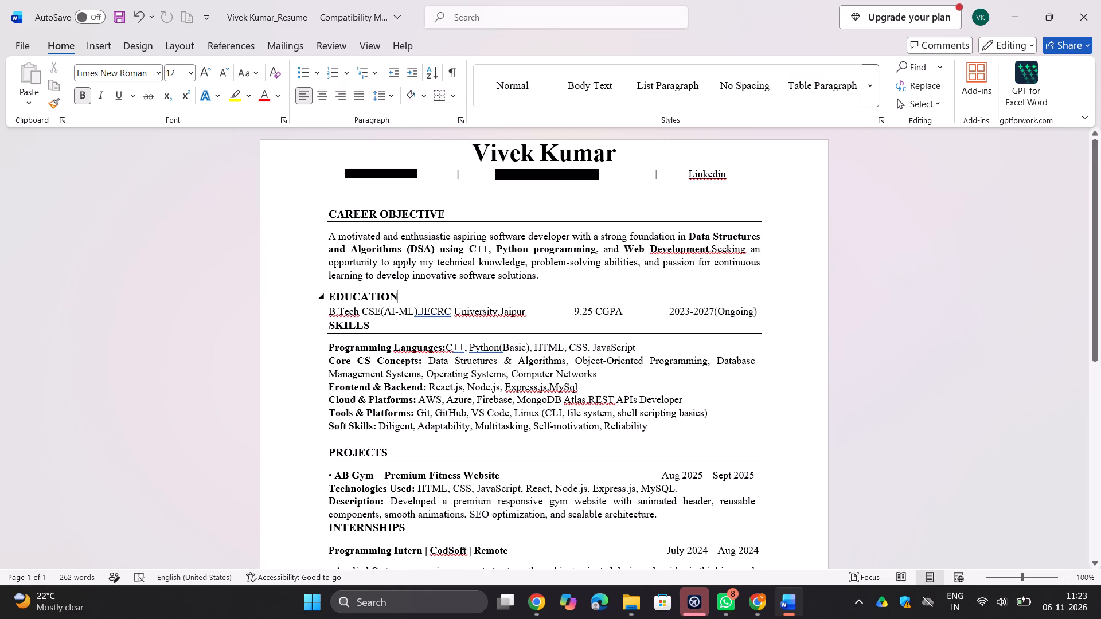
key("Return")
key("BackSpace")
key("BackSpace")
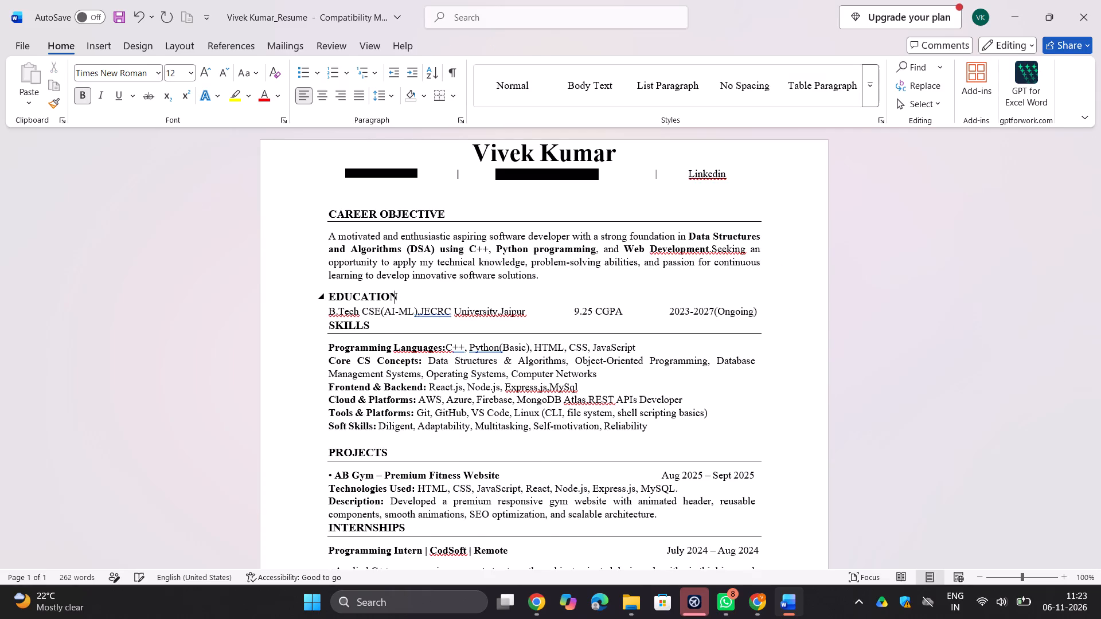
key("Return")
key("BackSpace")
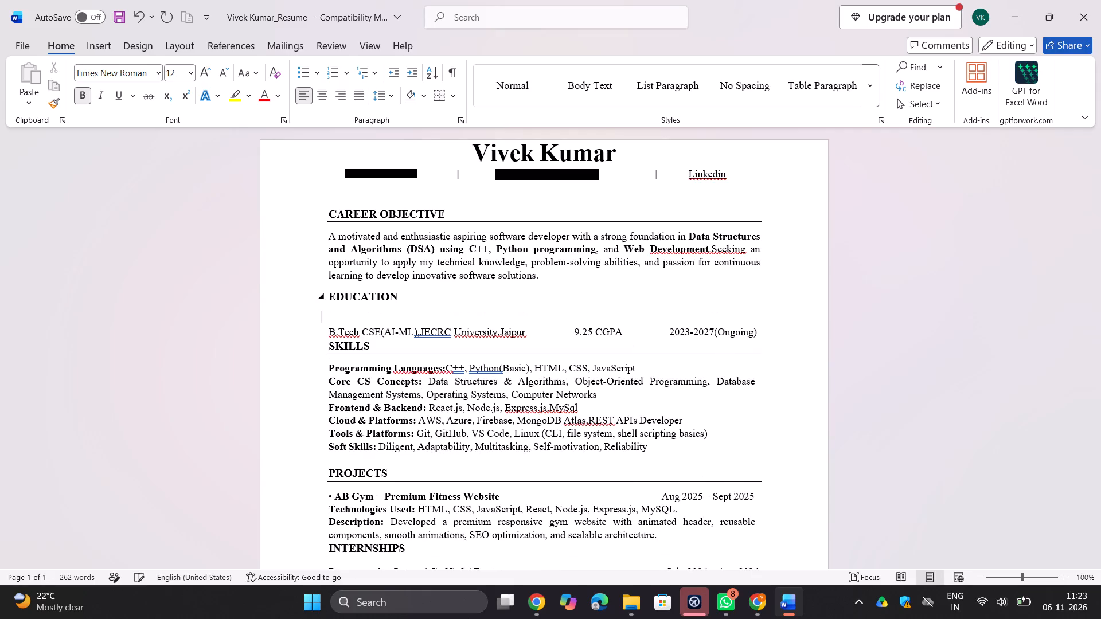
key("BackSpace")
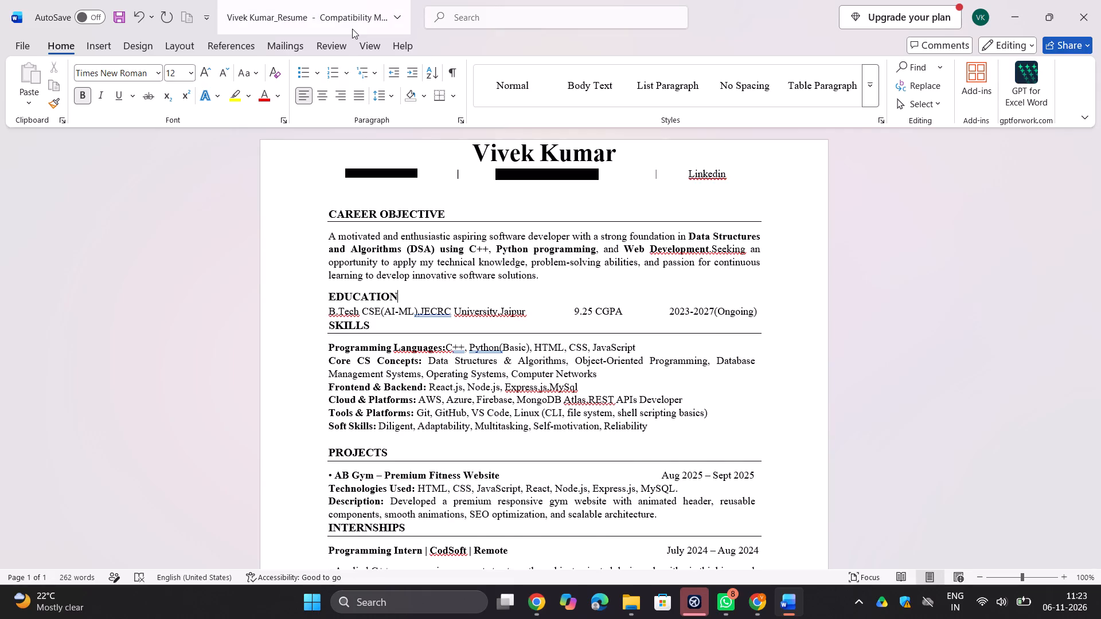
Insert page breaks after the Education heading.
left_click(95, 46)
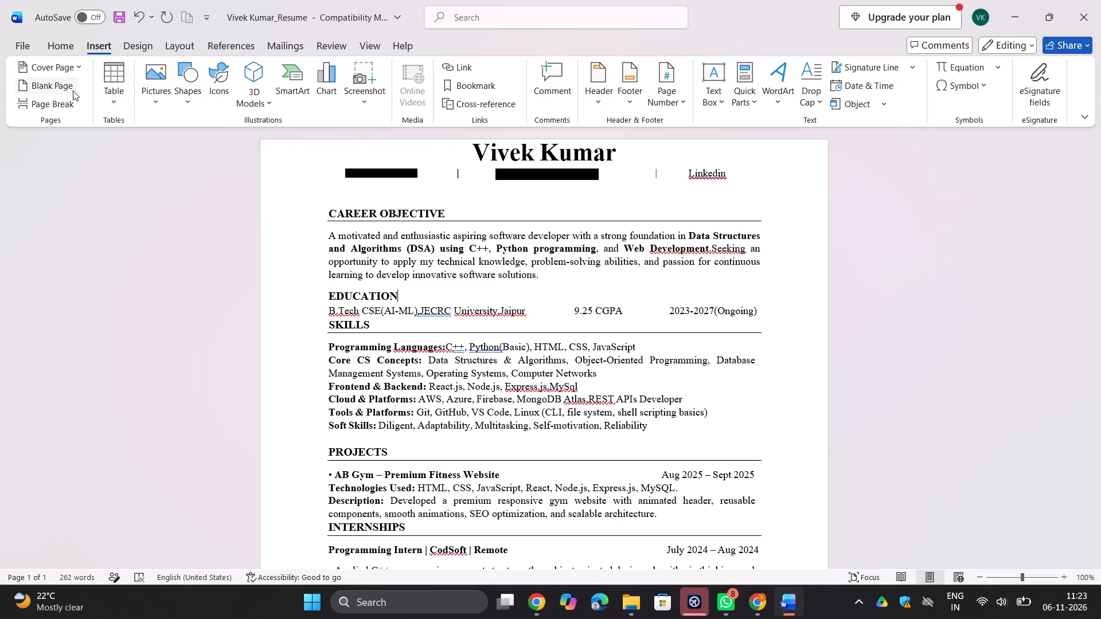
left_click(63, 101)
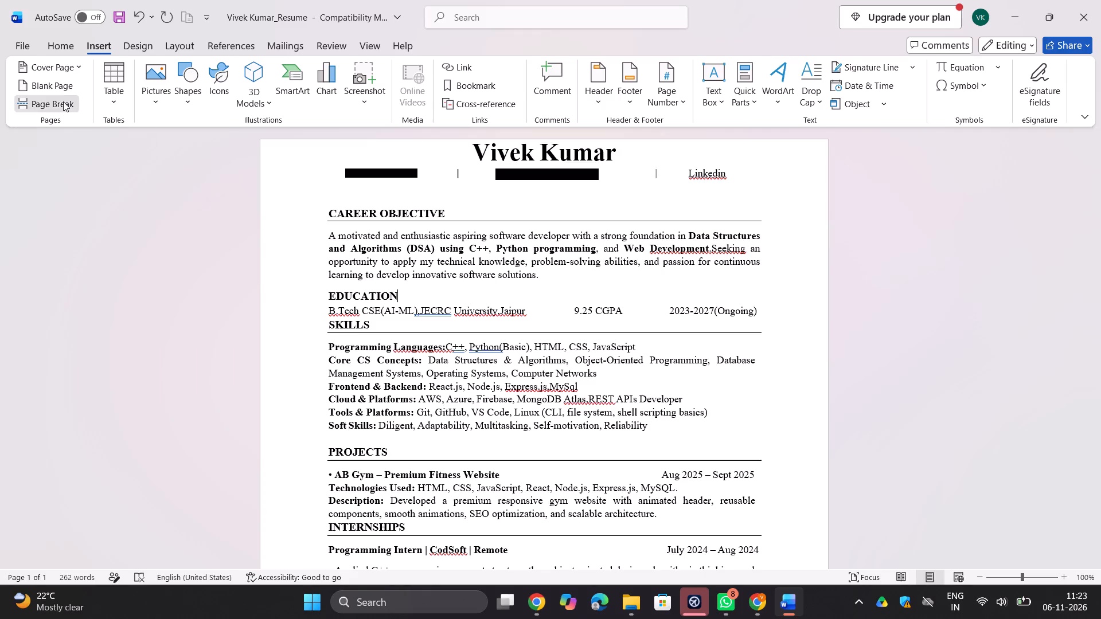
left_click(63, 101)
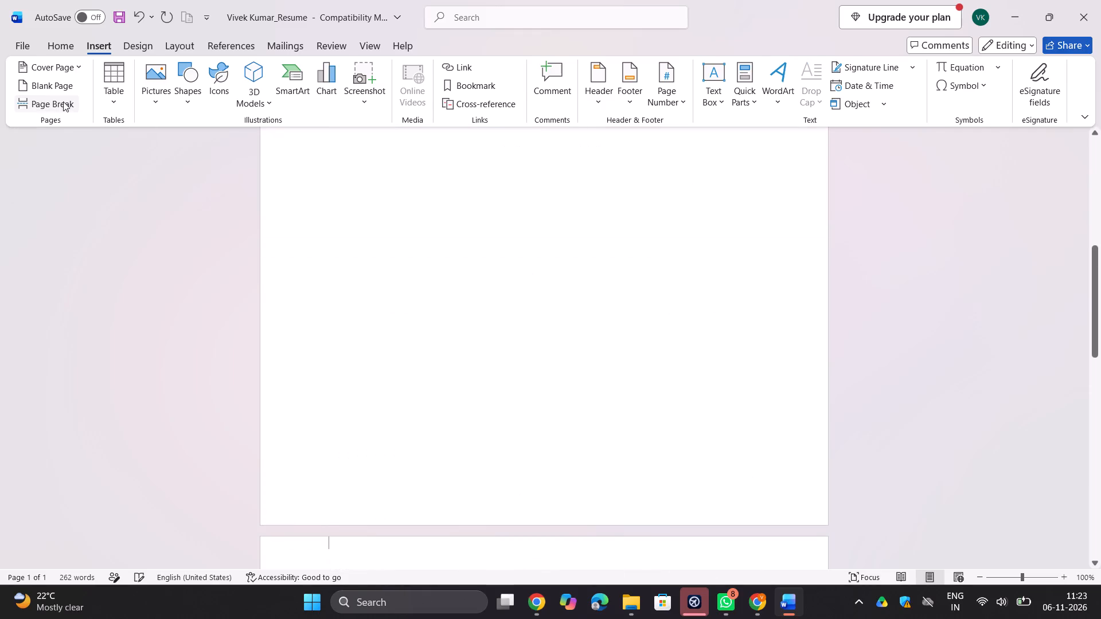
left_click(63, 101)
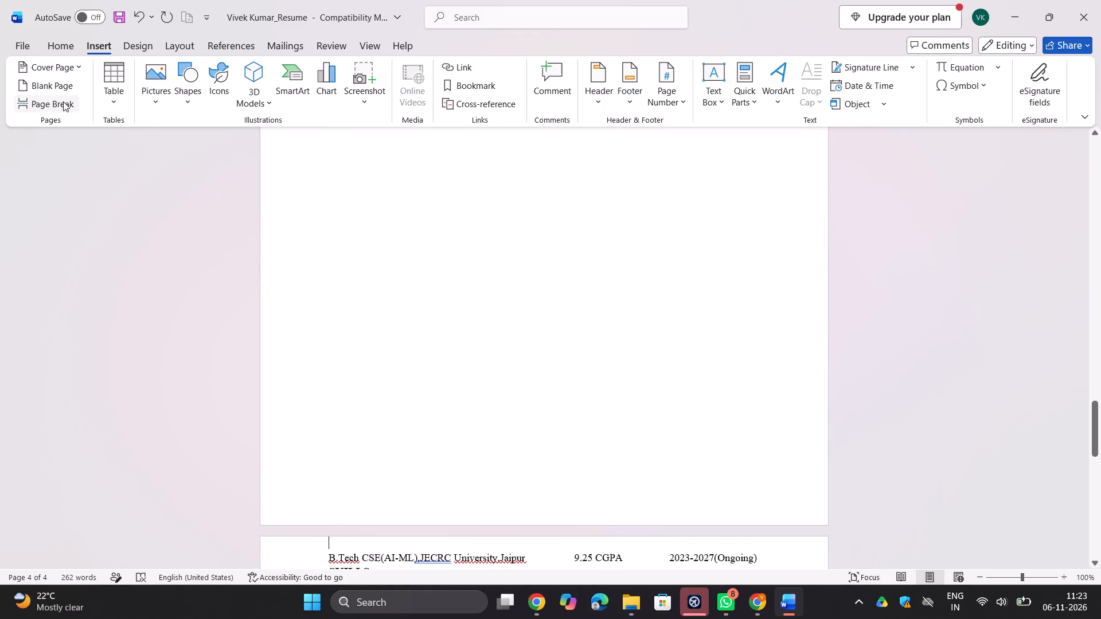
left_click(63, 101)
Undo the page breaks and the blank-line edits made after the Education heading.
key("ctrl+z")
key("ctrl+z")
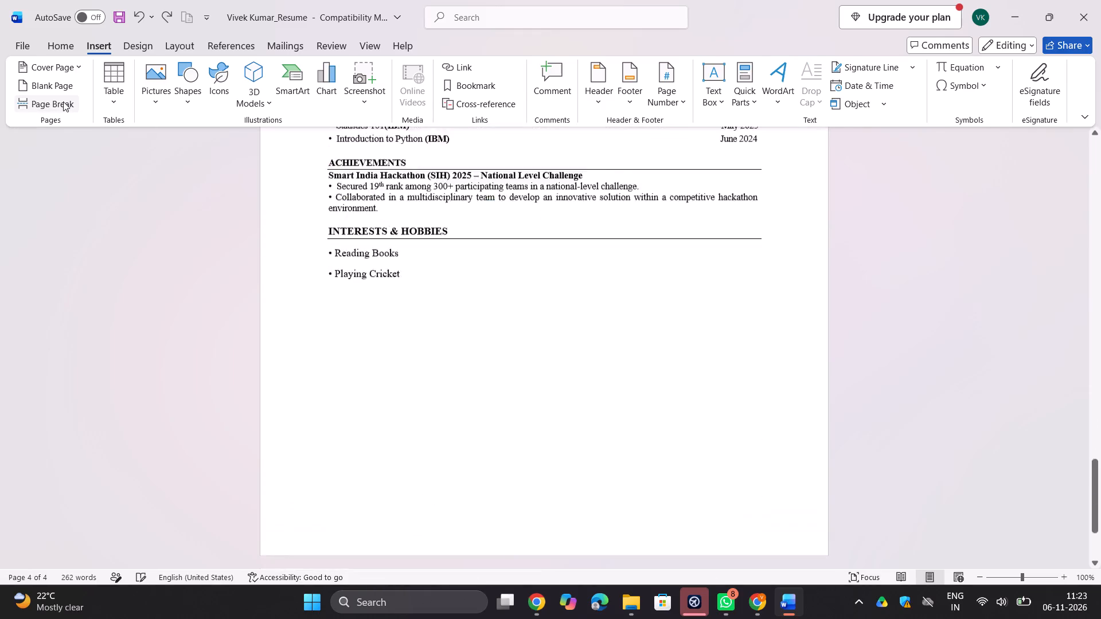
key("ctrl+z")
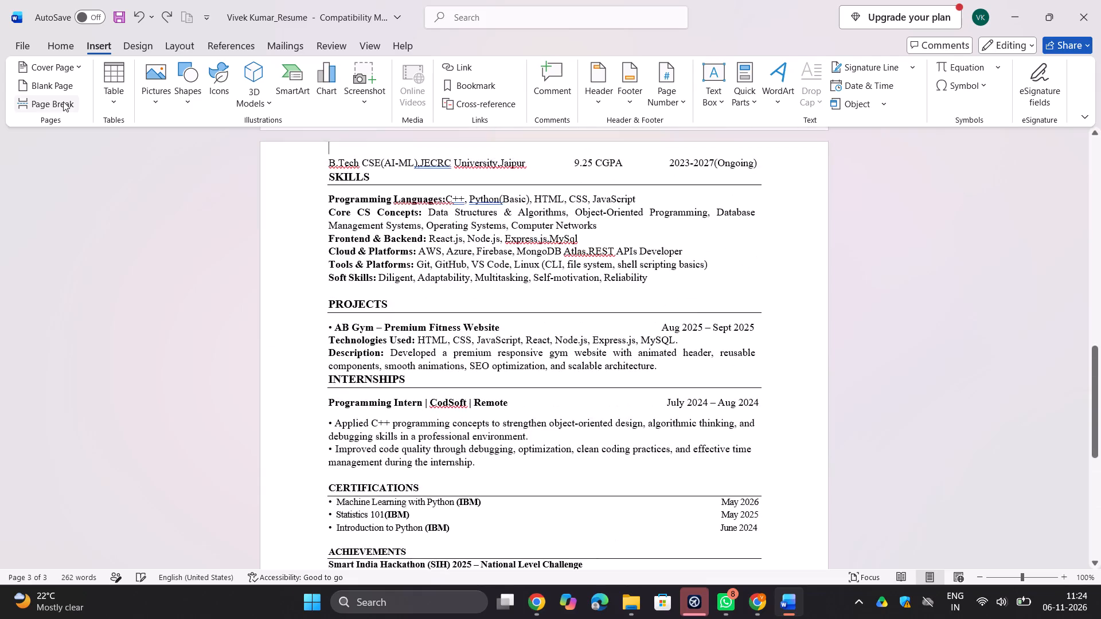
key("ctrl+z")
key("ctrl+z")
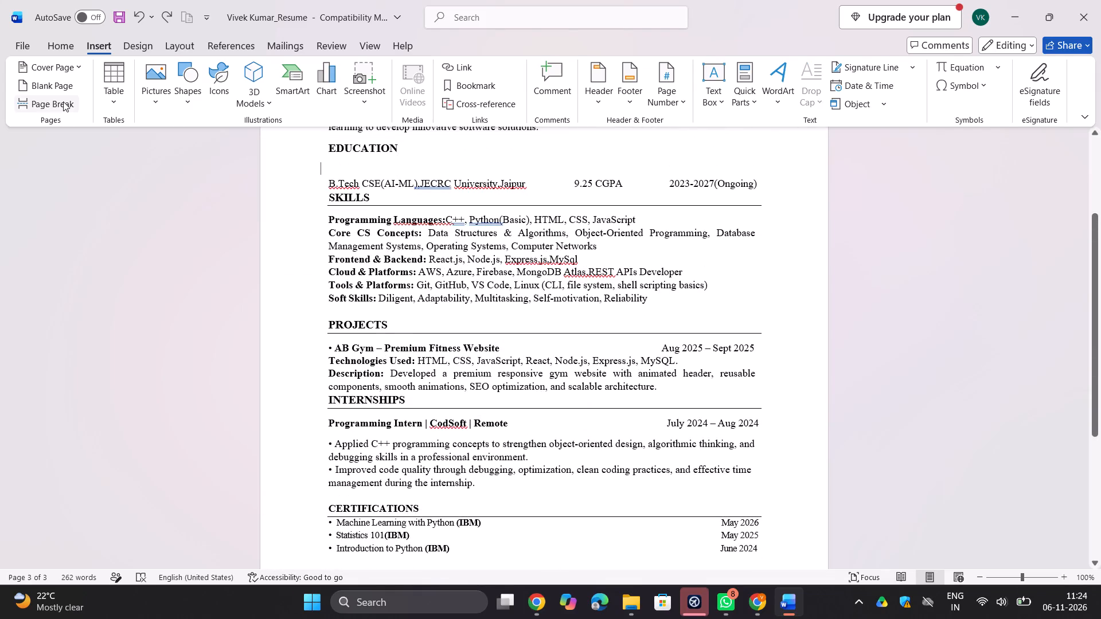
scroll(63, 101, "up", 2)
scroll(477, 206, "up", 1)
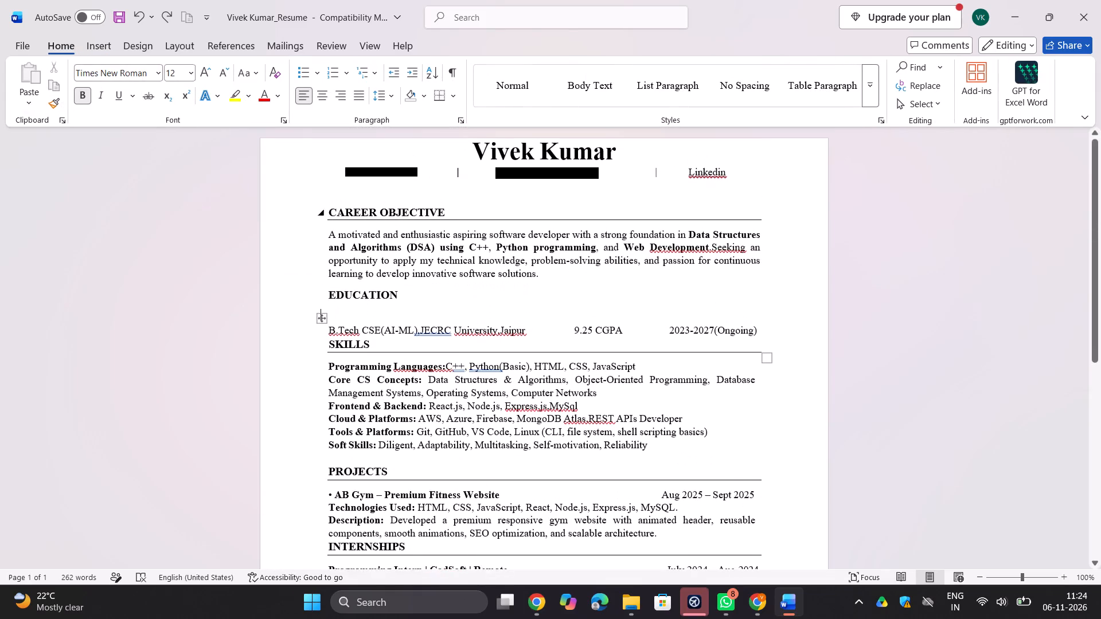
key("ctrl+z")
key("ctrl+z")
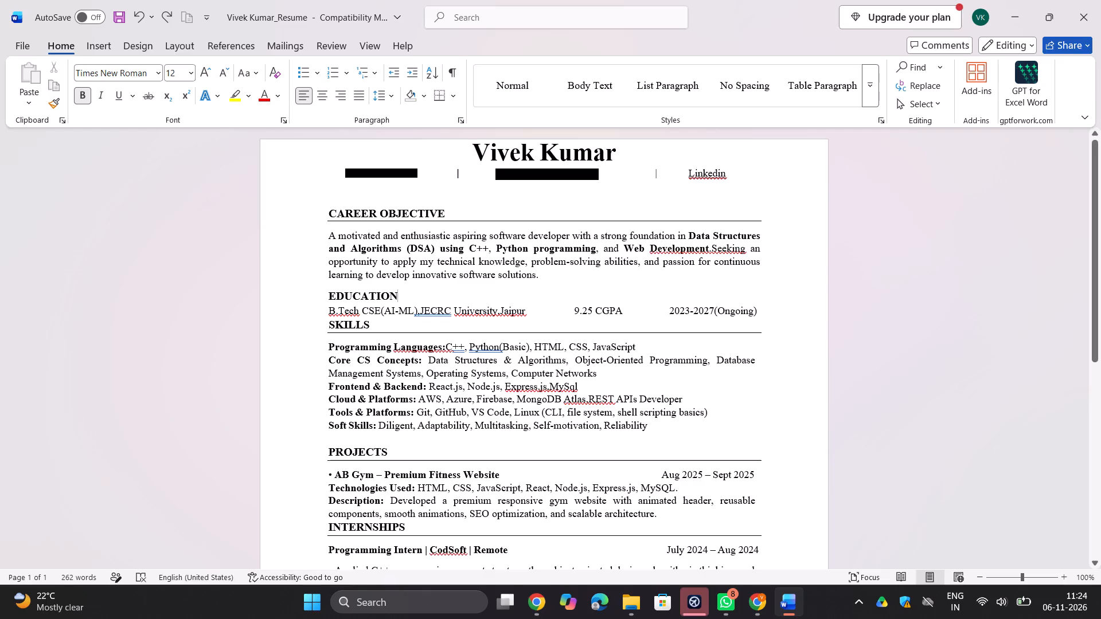
Remove the blank line between the contact details line and the Career Objective heading.
left_click(345, 192)
key("BackSpace")
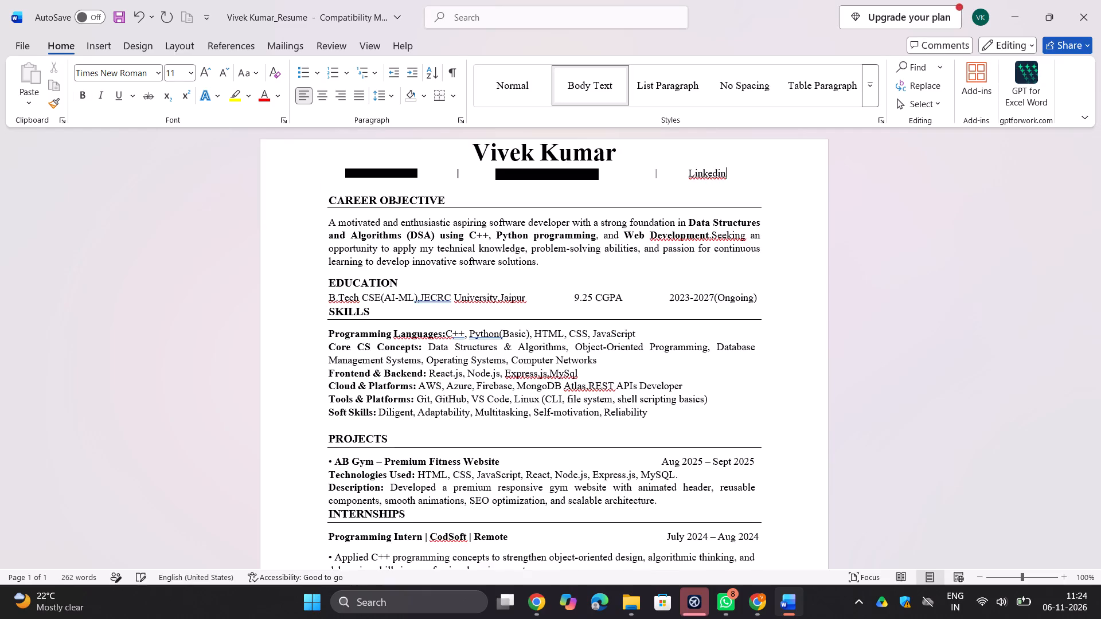
key("BackSpace")
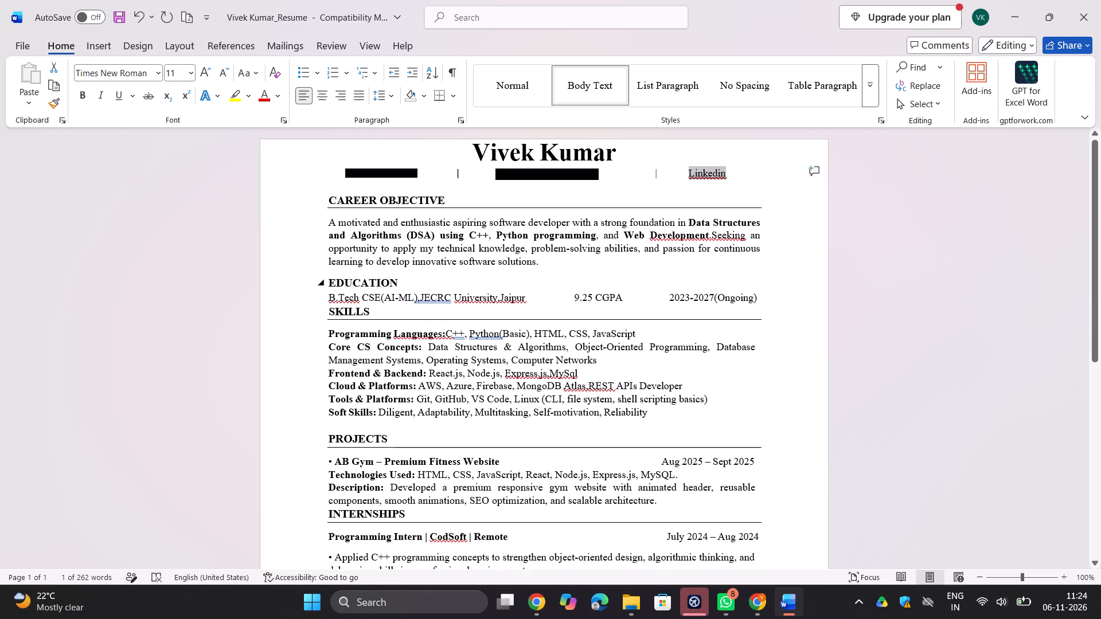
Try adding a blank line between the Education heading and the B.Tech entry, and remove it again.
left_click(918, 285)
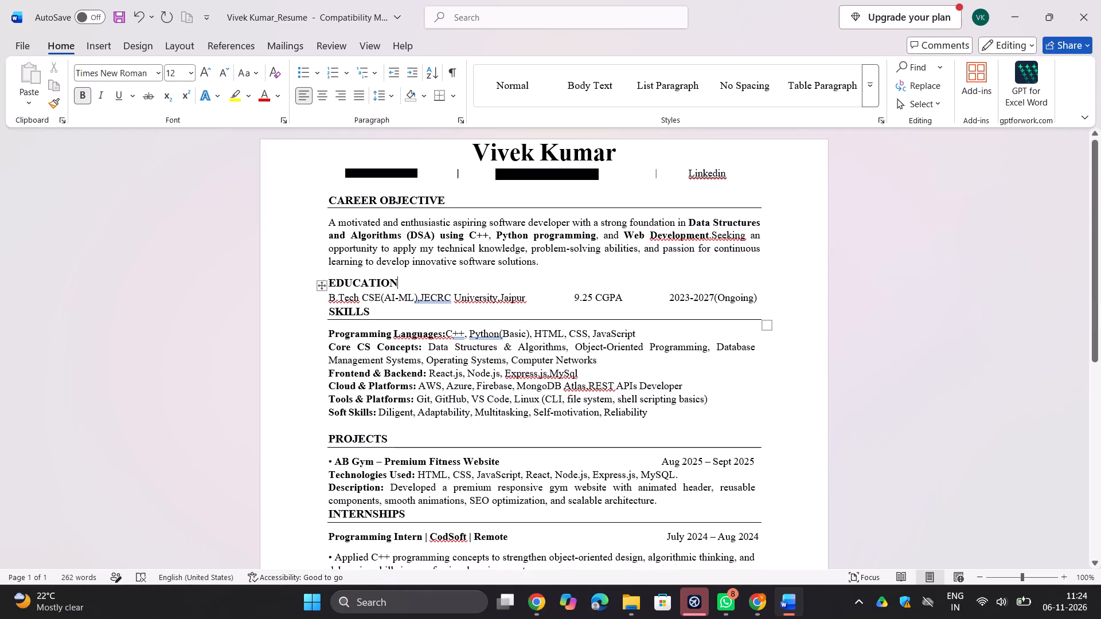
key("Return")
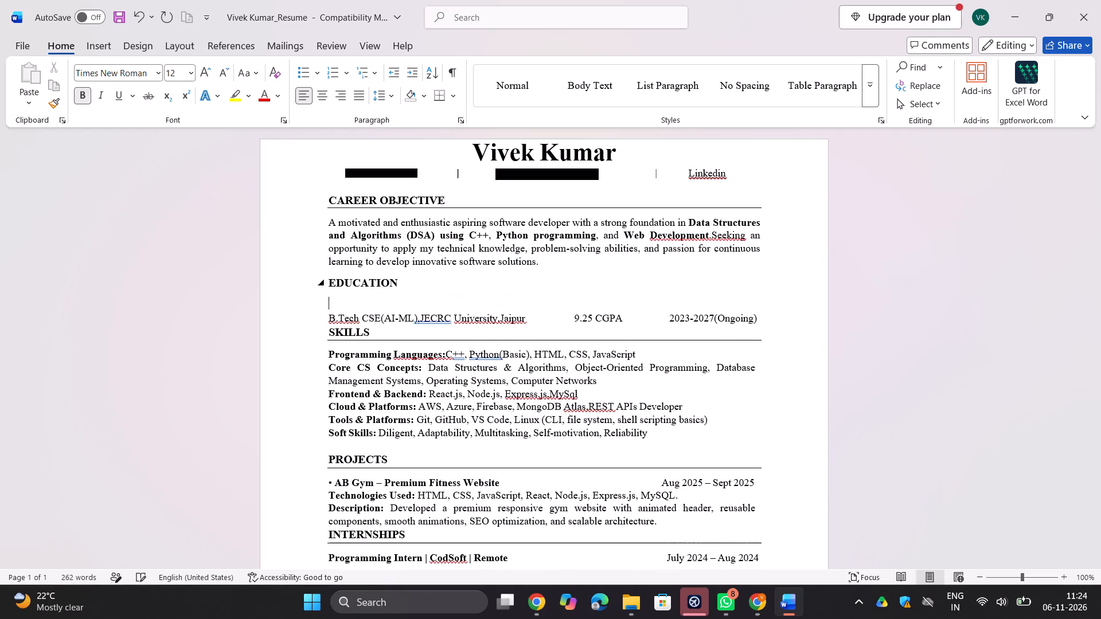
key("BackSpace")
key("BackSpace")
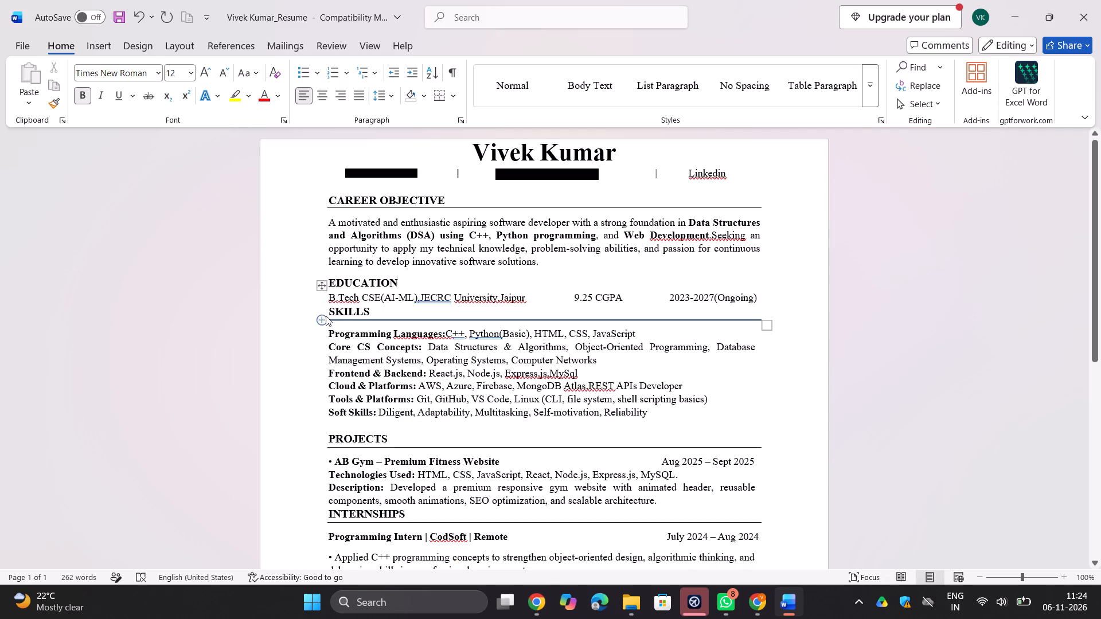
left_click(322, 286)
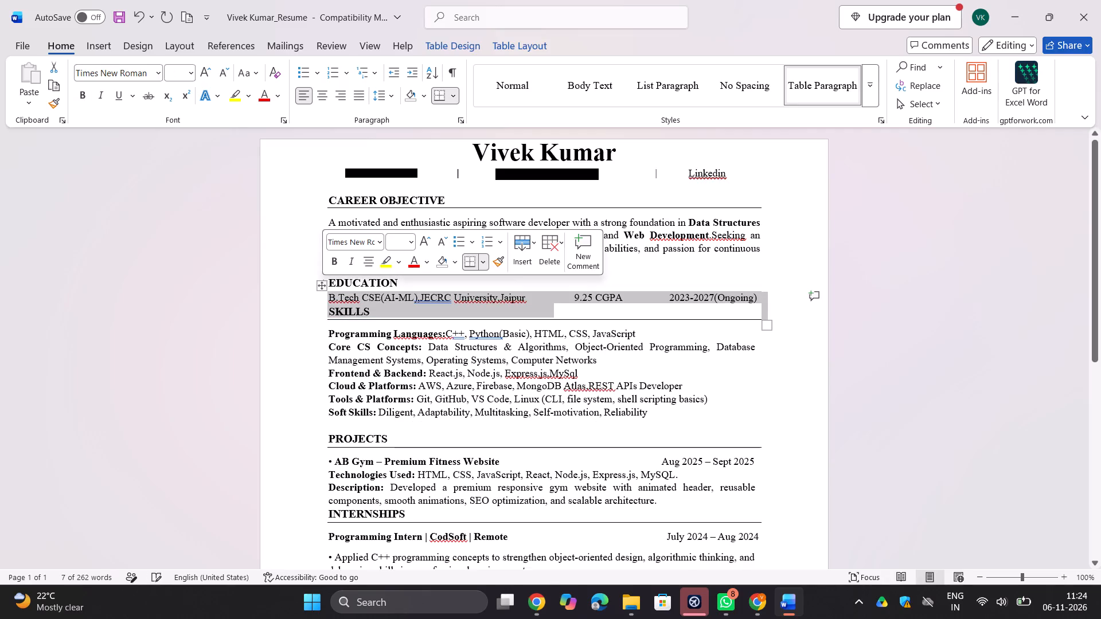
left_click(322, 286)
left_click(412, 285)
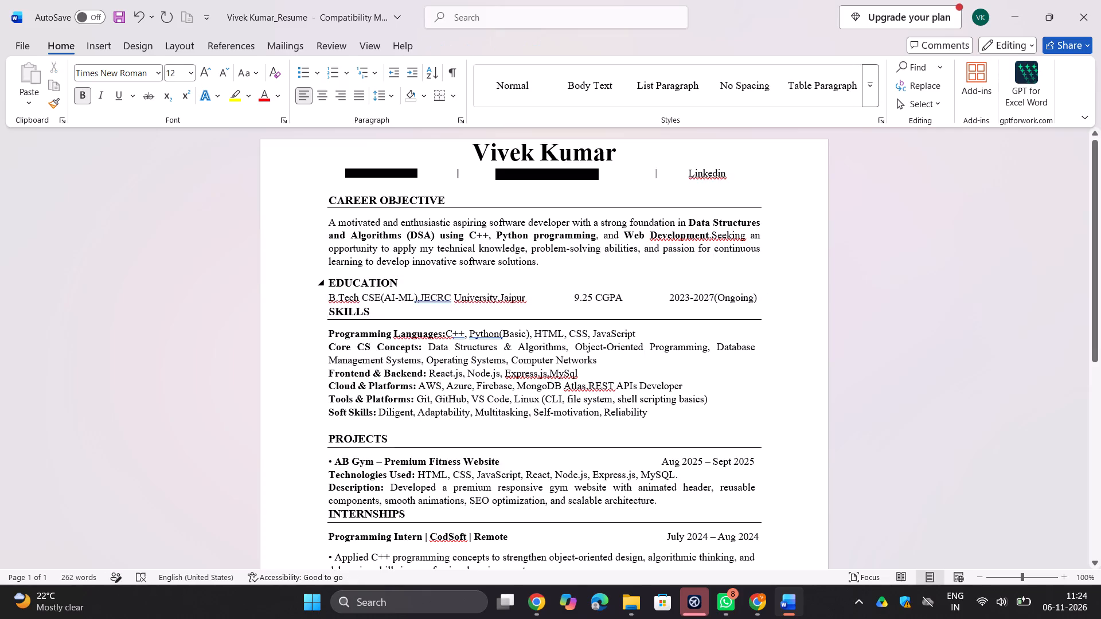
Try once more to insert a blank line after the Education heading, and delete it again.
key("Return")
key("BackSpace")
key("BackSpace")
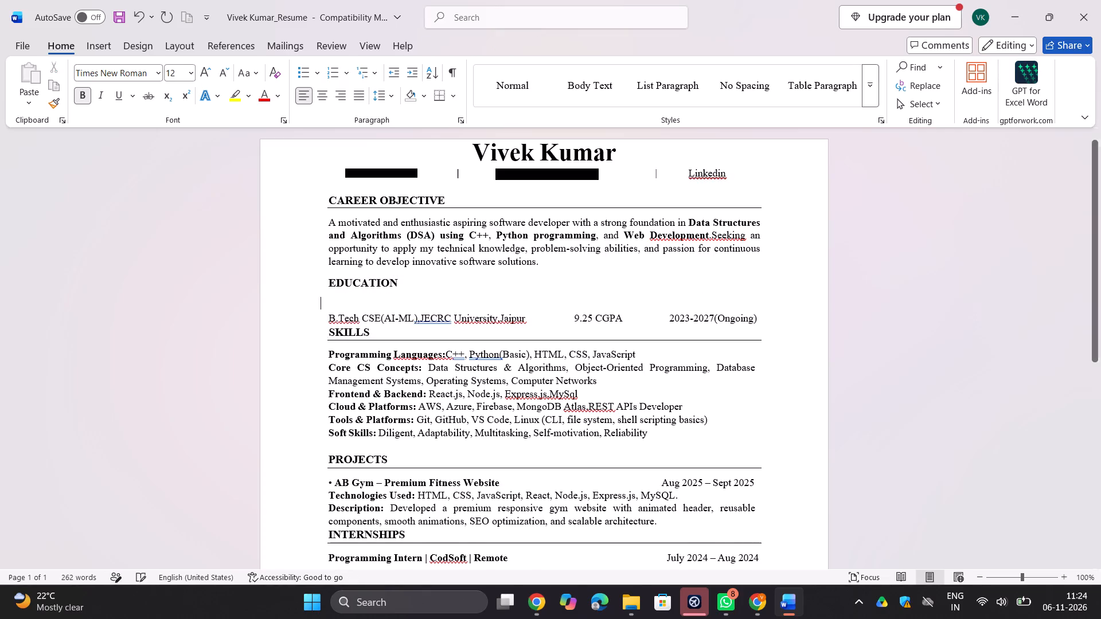
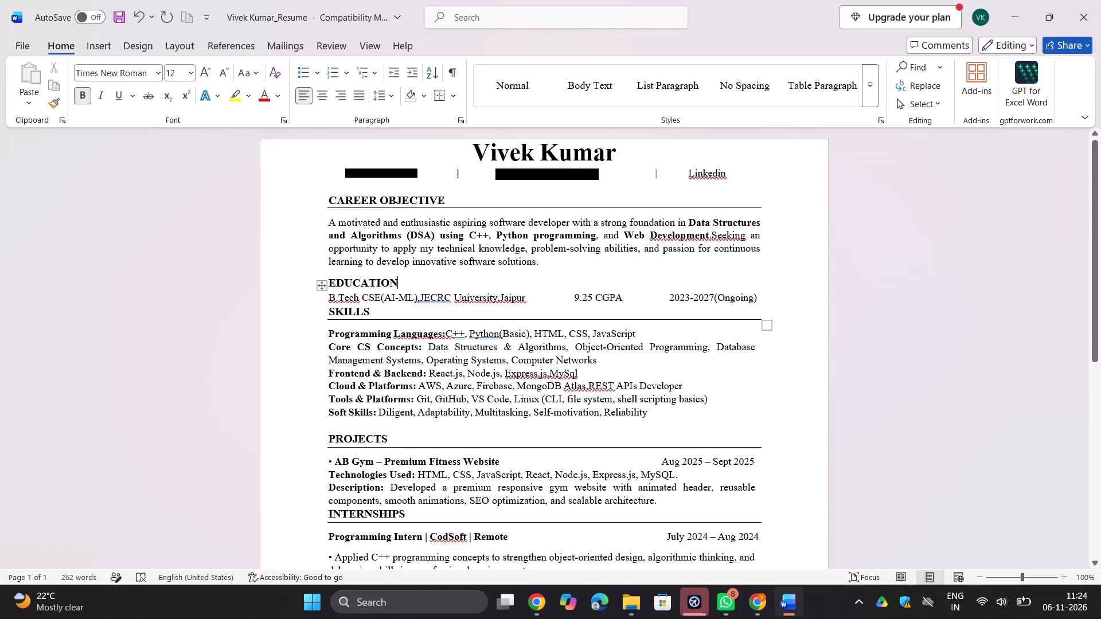
Add a bottom border under the Education heading.
left_click(450, 98)
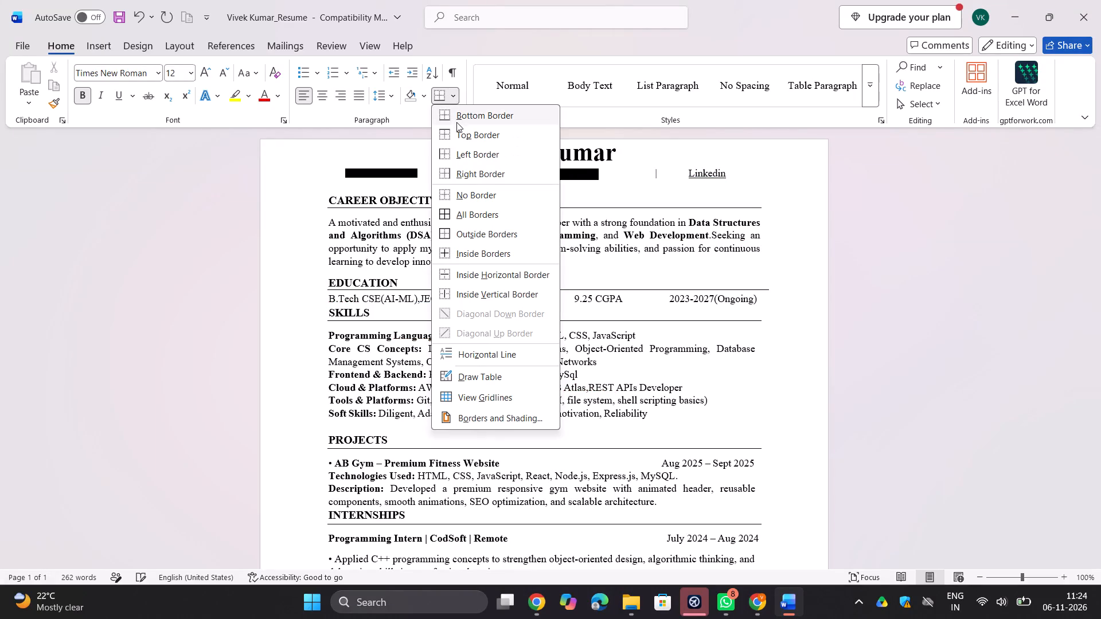
left_click(456, 122)
left_click(877, 318)
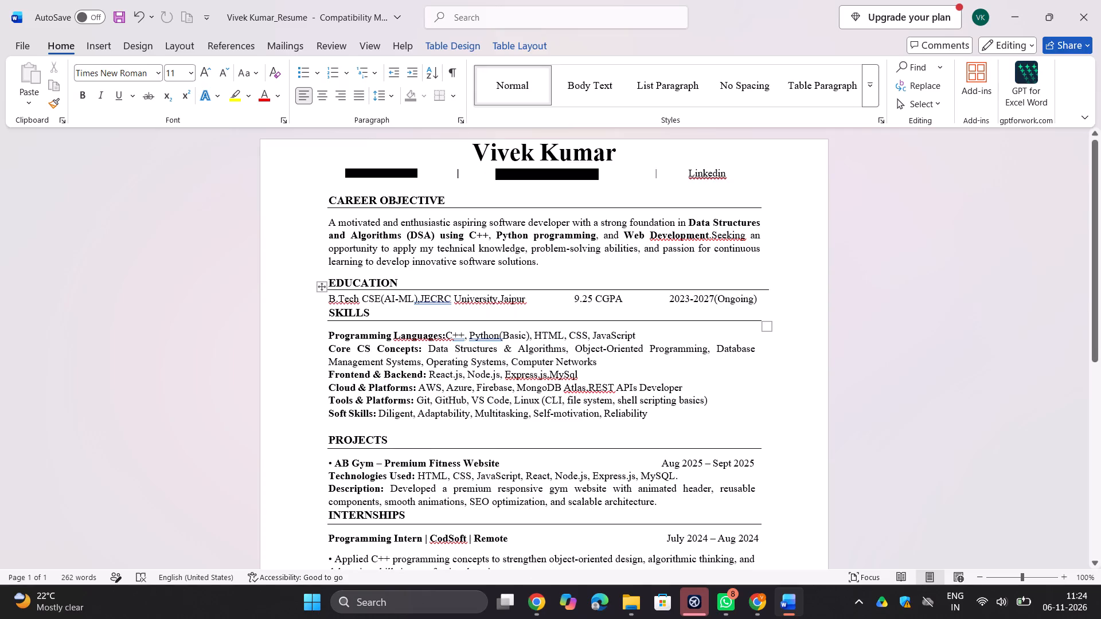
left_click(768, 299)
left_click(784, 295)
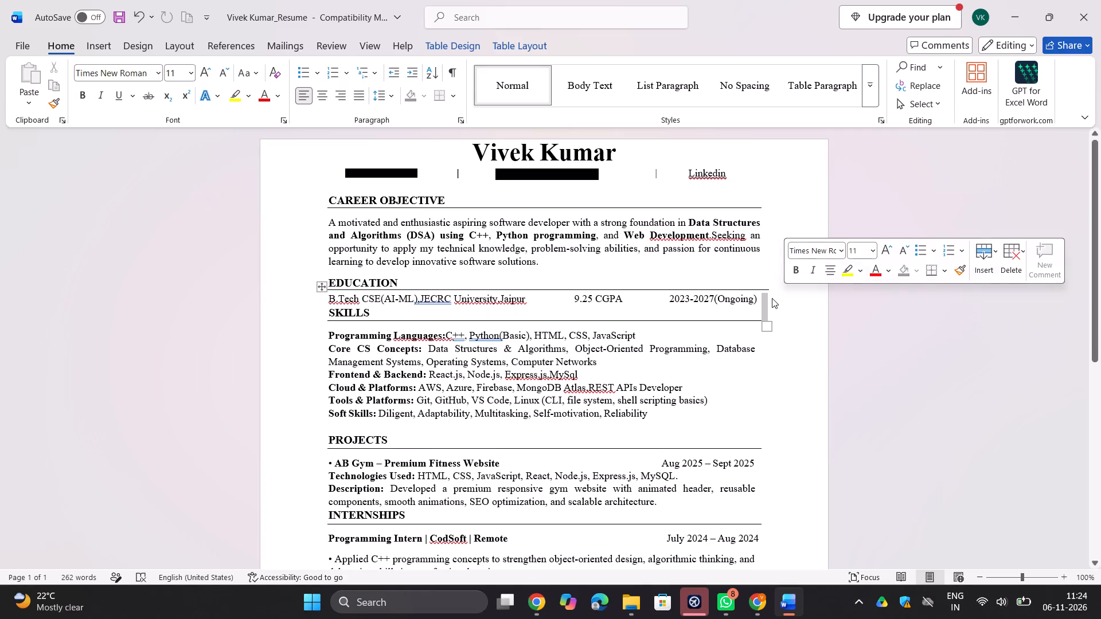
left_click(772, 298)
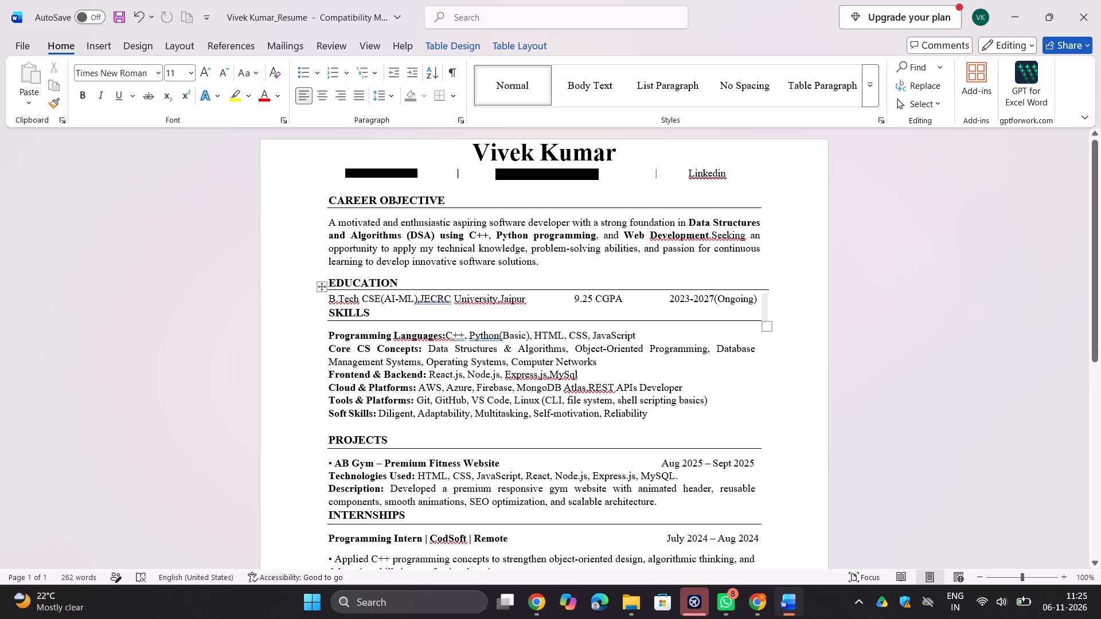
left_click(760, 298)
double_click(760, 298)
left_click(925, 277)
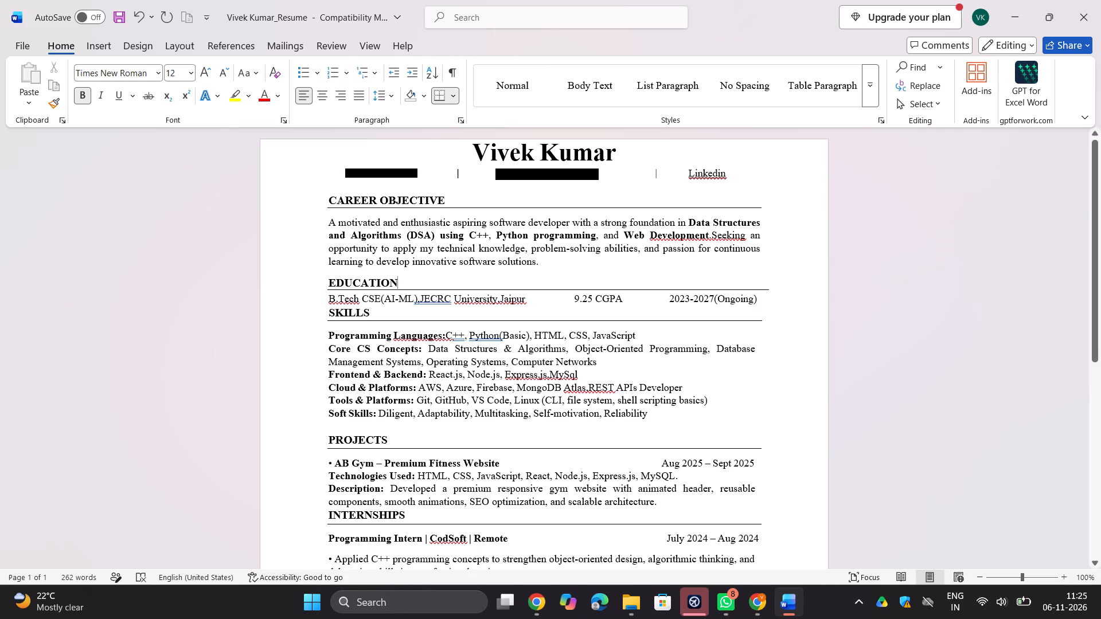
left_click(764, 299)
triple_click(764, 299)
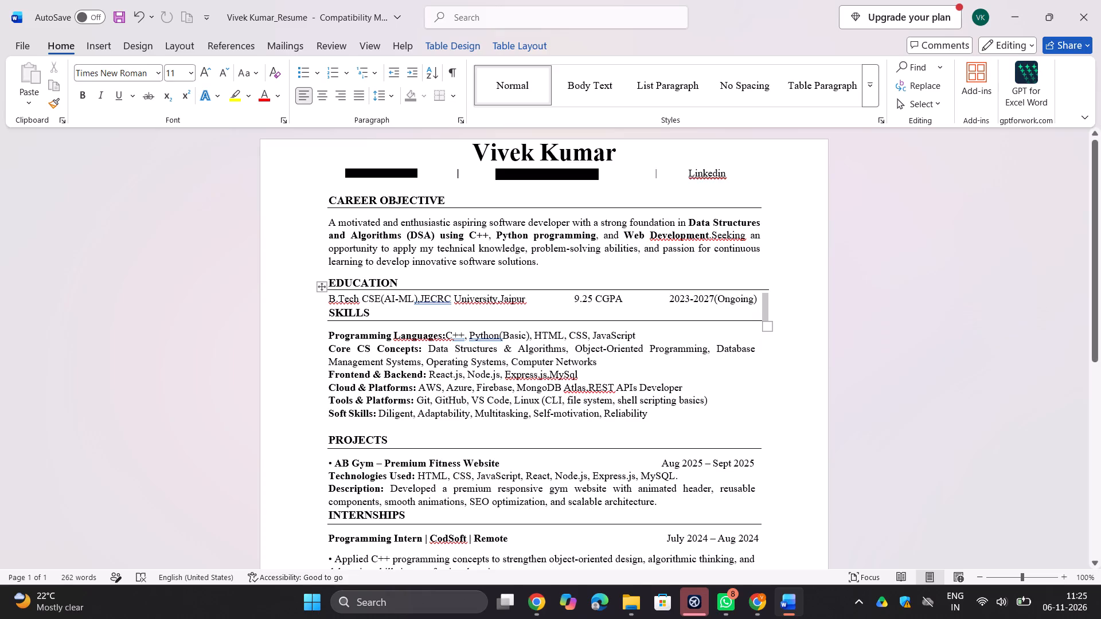
Insert a blank line between the B.Tech entry and the Skills heading.
left_click(327, 309)
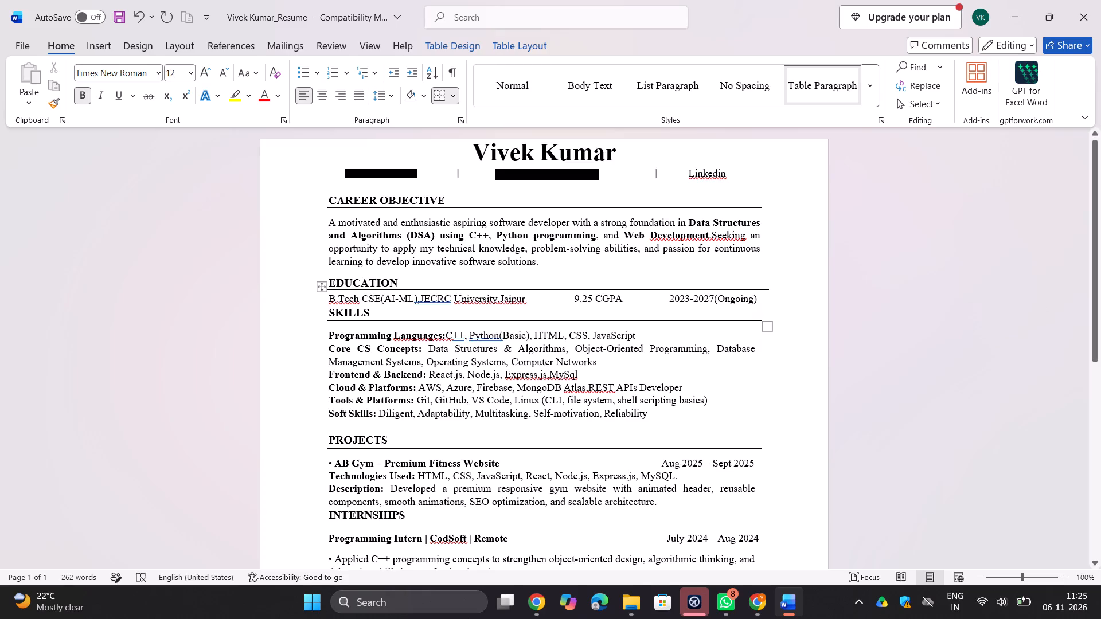
key("Return")
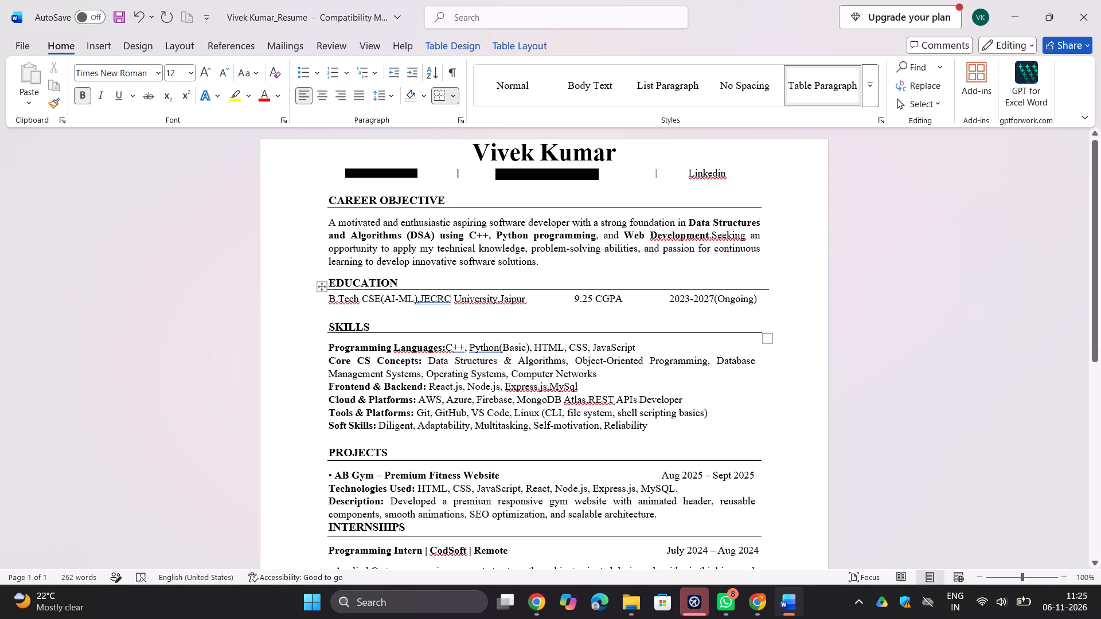
Check the resume down to its last section, then switch to File Explorer and search the Downloads folder for "ibm".
scroll(645, 382, "down", 1)
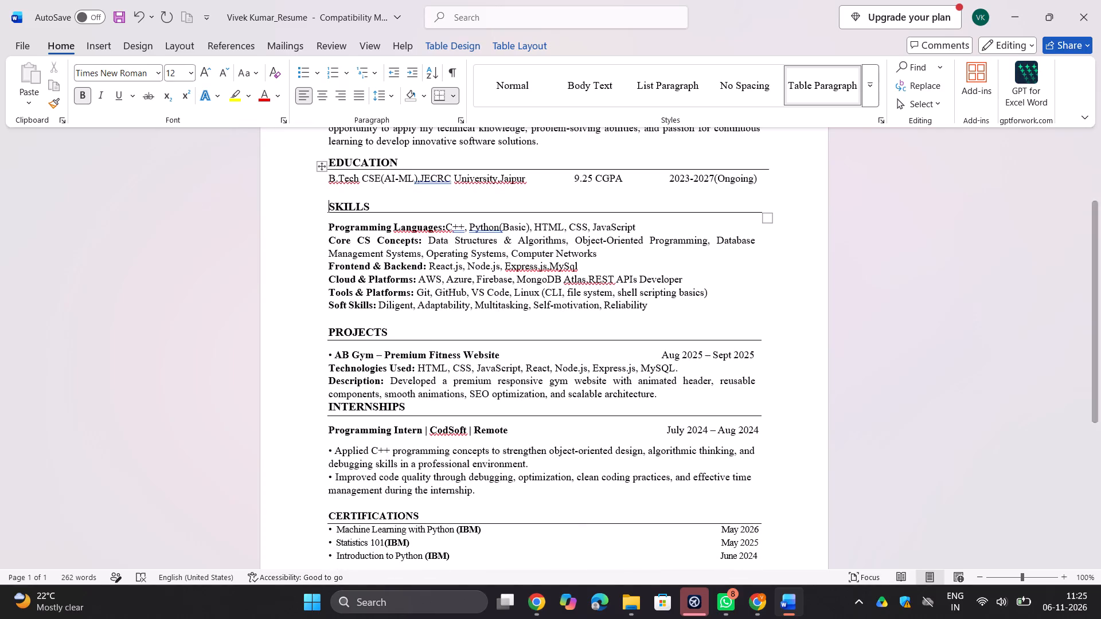
scroll(645, 382, "down", 1)
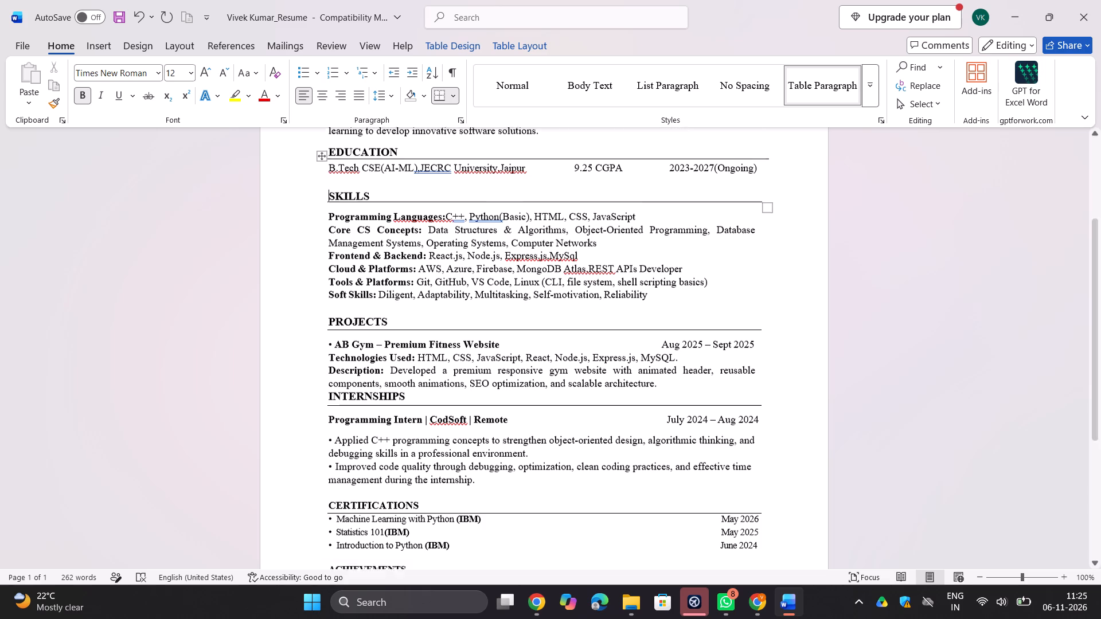
scroll(645, 382, "down", 2)
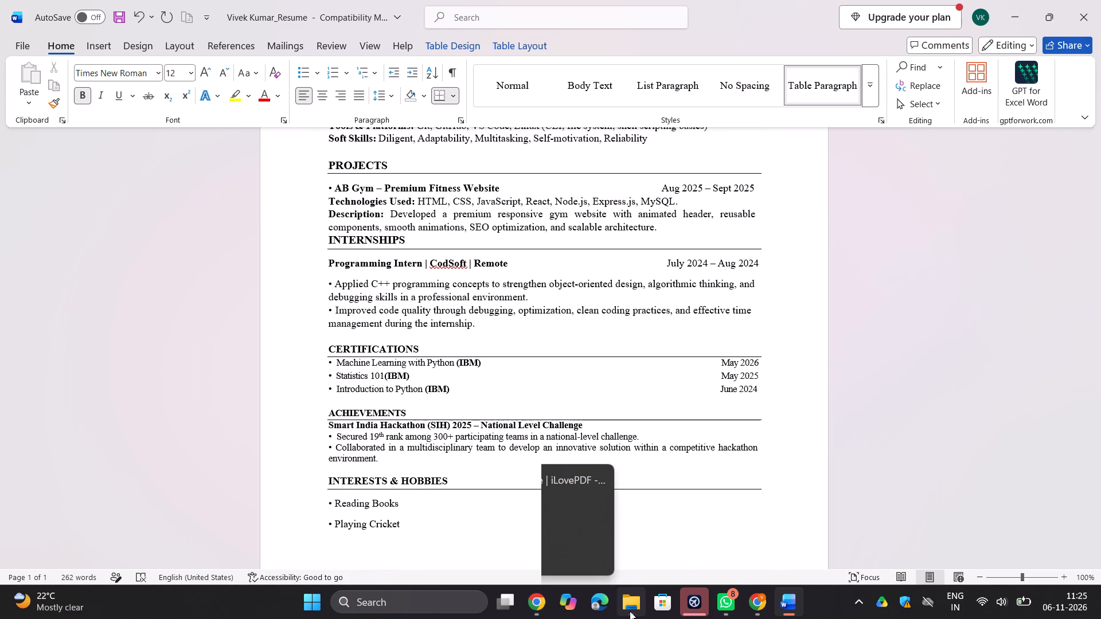
left_click(630, 557)
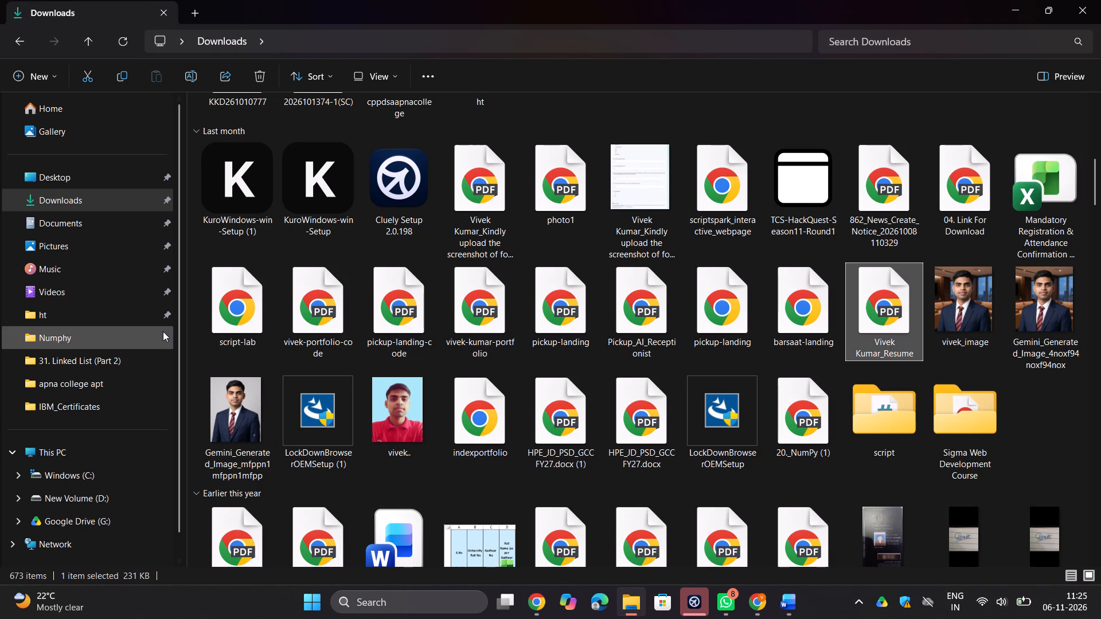
scroll(174, 301, "up", 4)
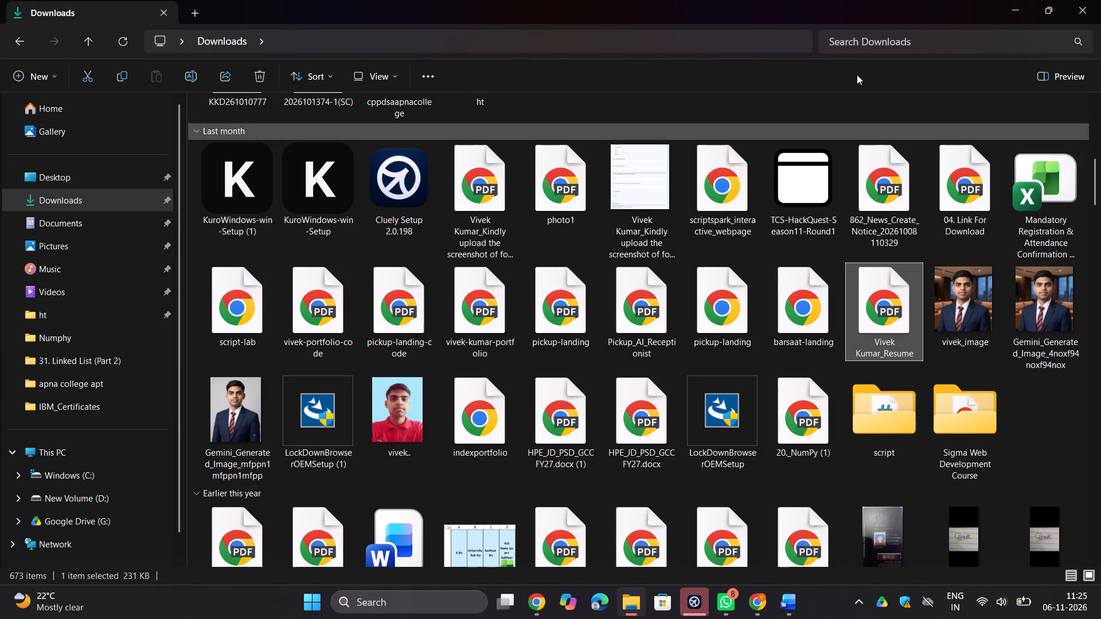
left_click(909, 40)
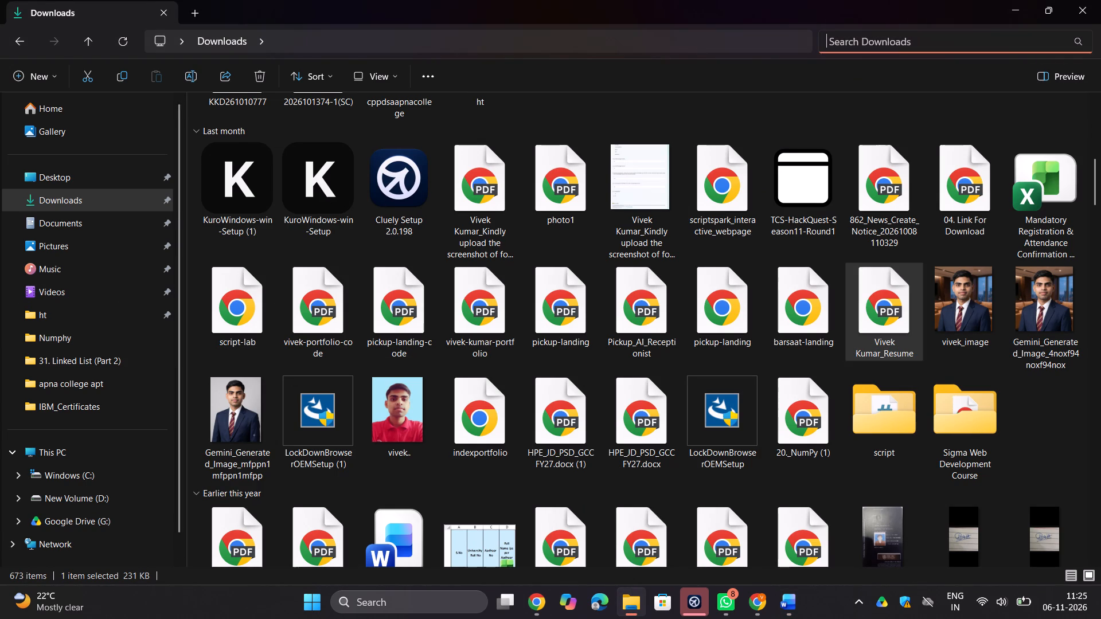
type("ibm")
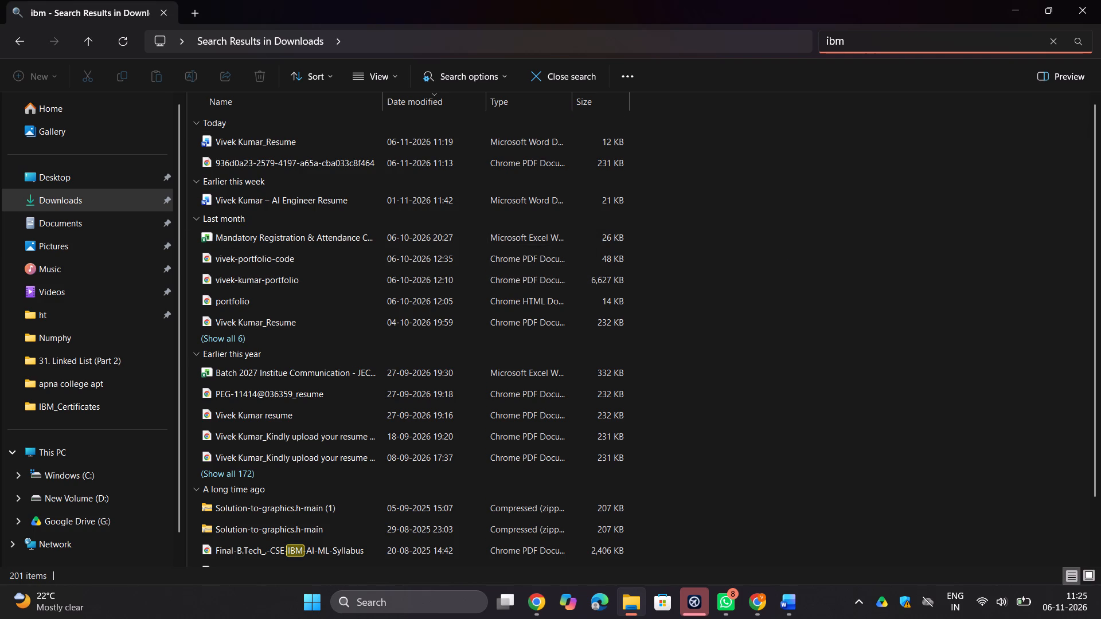
Search the Documents folder for "ibm" and open the IBM_Certificates folder.
left_click(125, 218)
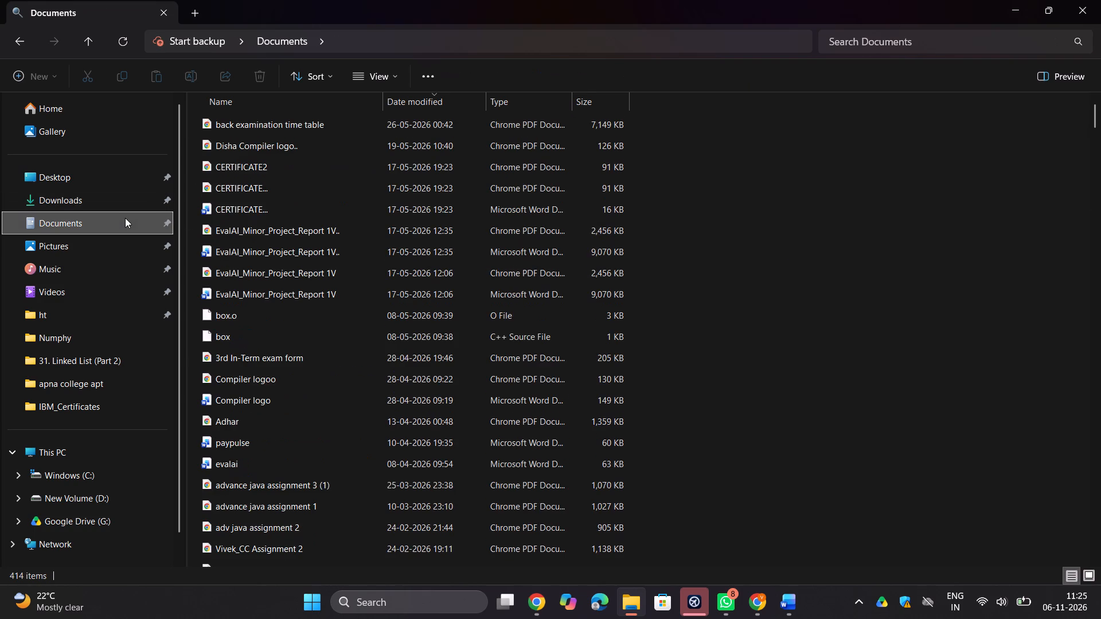
left_click(875, 38)
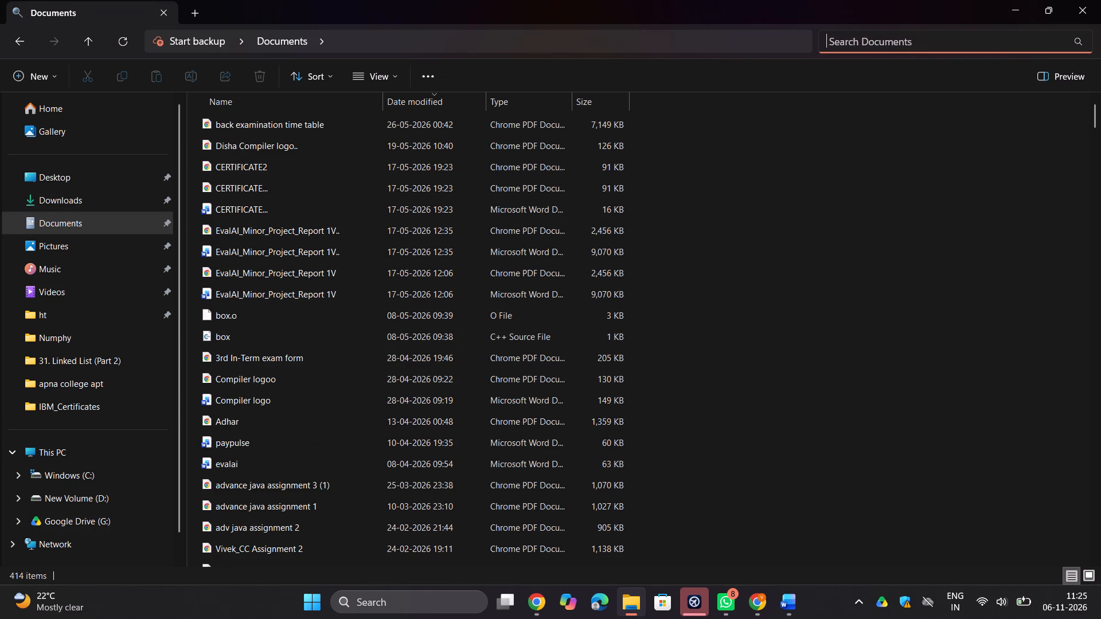
type("ibm")
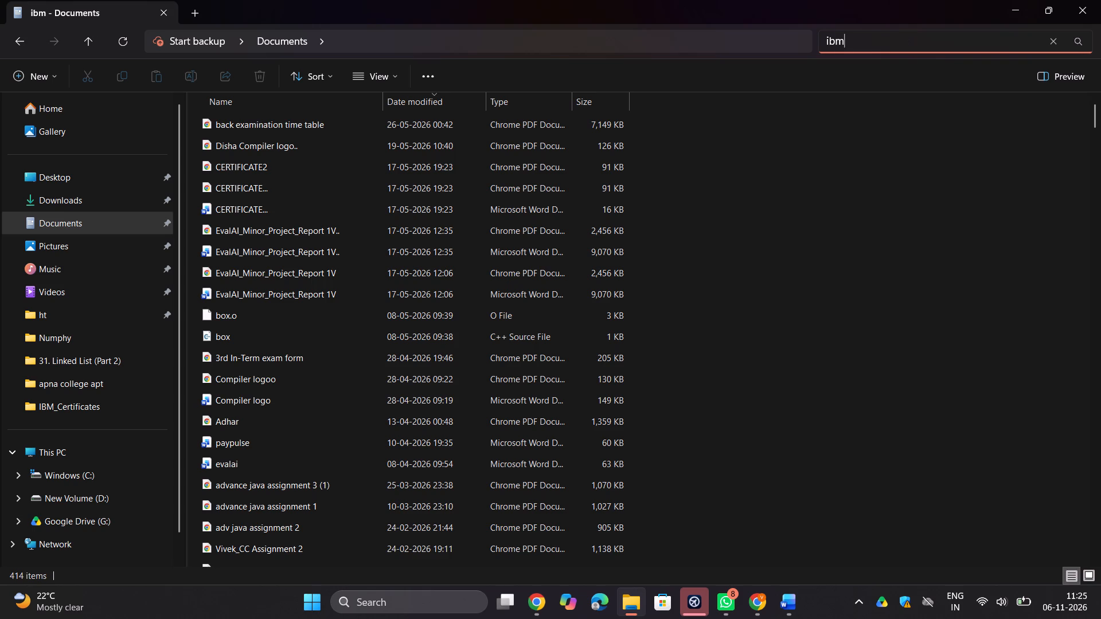
double_click(340, 107)
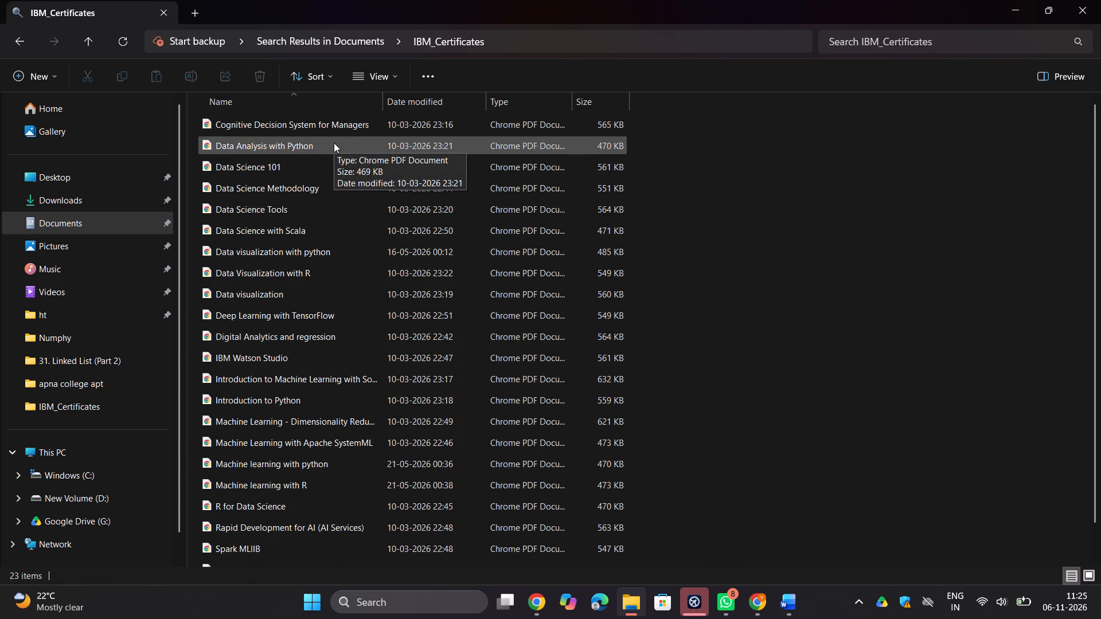
Look through the certificate PDFs in the IBM_Certificates folder.
scroll(355, 357, "down", 1)
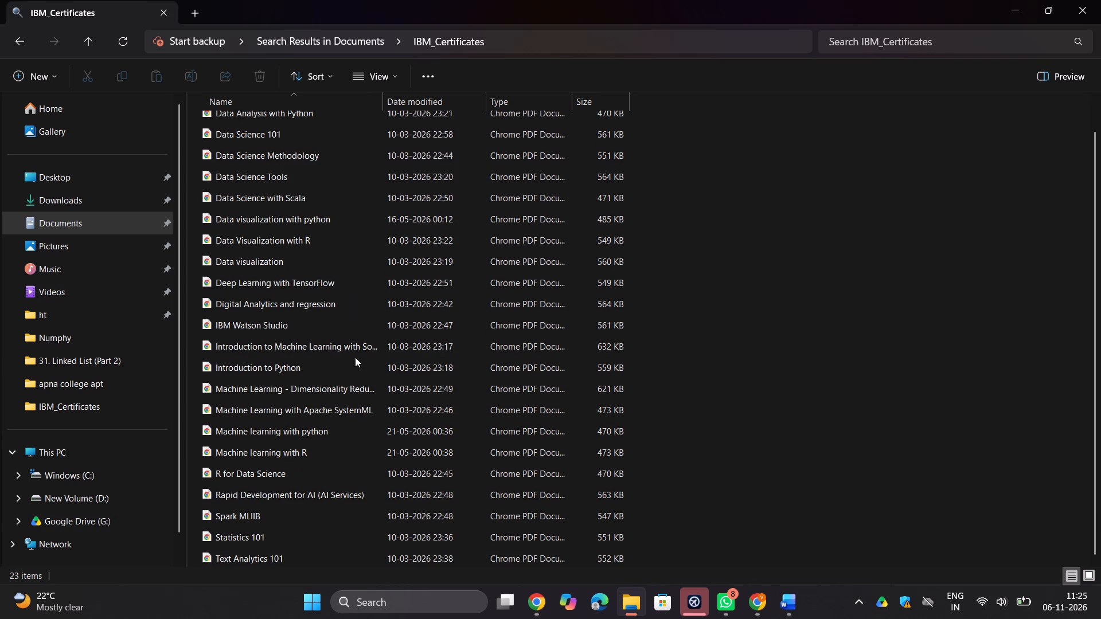
scroll(355, 357, "down", 2)
scroll(355, 357, "up", 2)
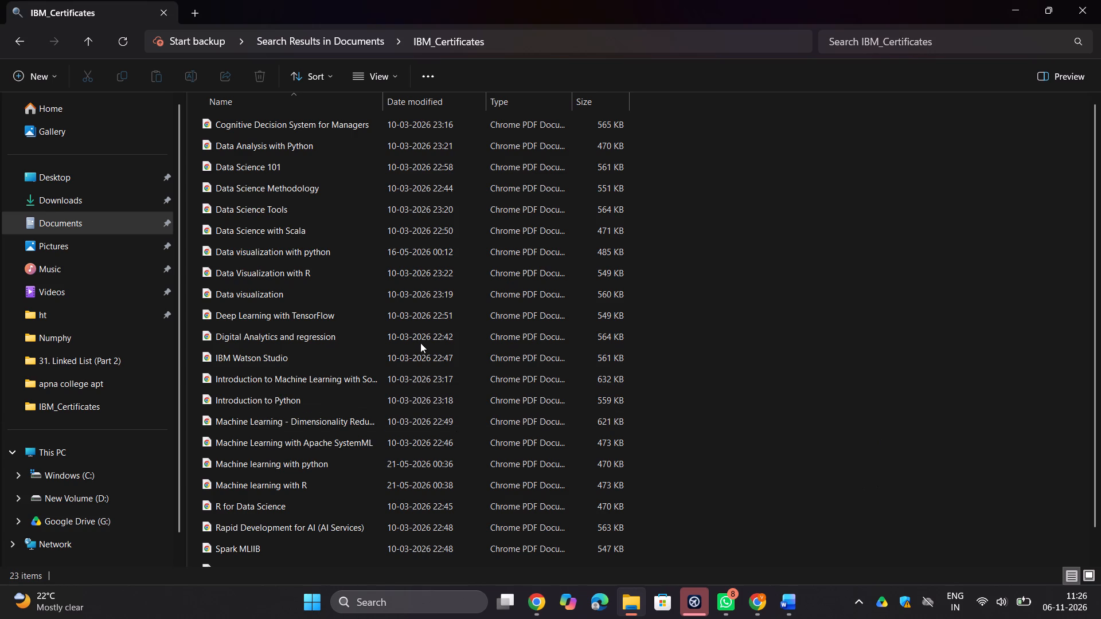
scroll(397, 348, "down", 1, "ctrl")
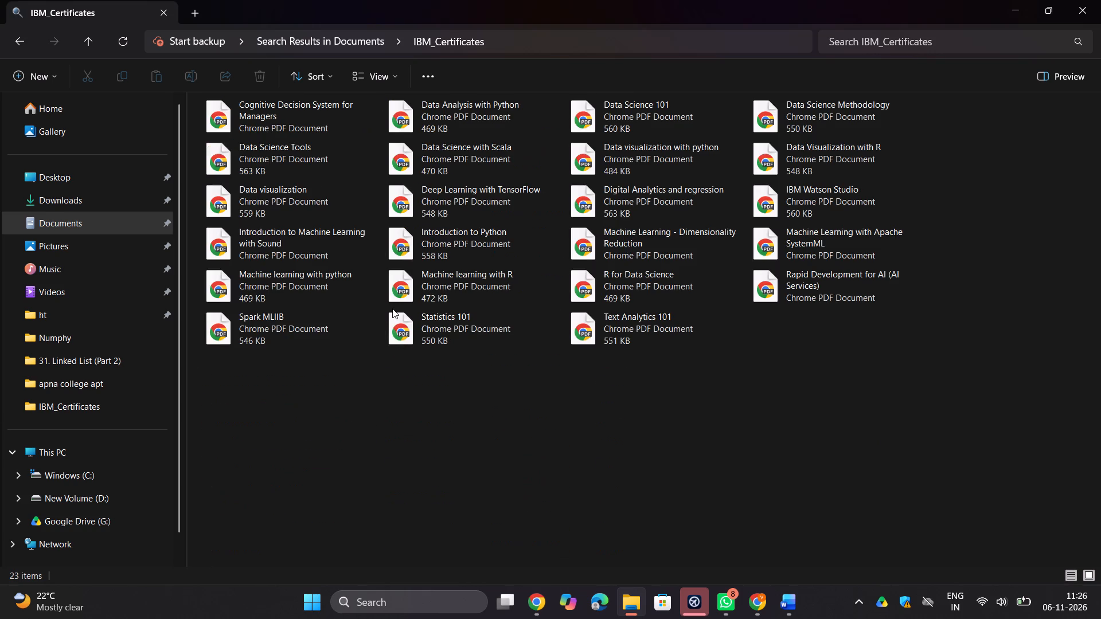
Open the Data Analysis with Python certificate PDF in Chrome and read it through to the issue date and validation link.
scroll(392, 308, "left", 4)
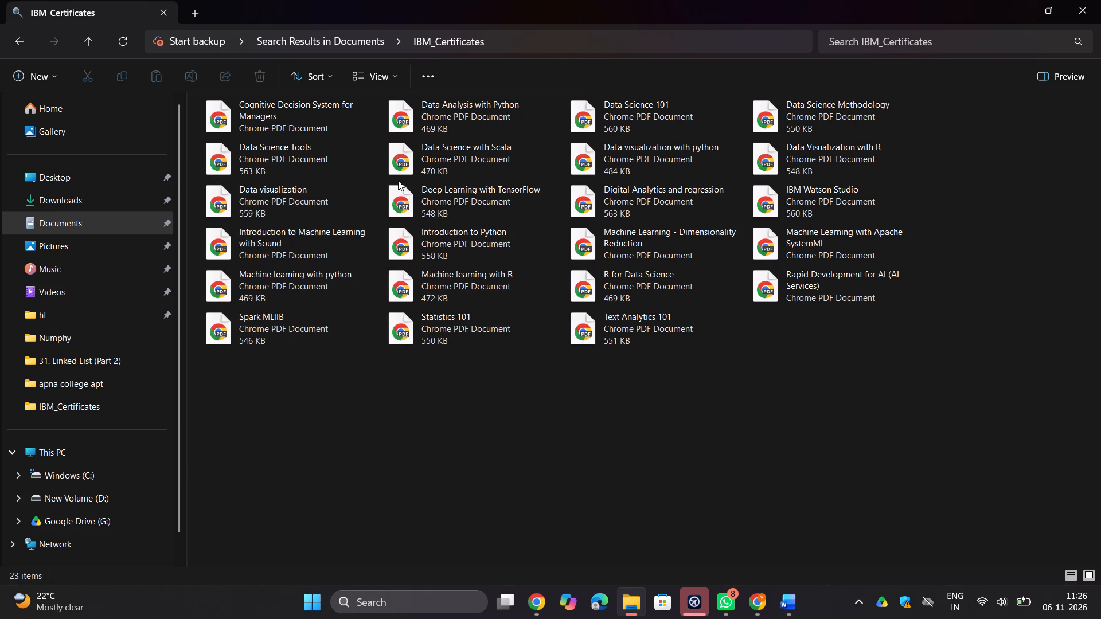
double_click(480, 119)
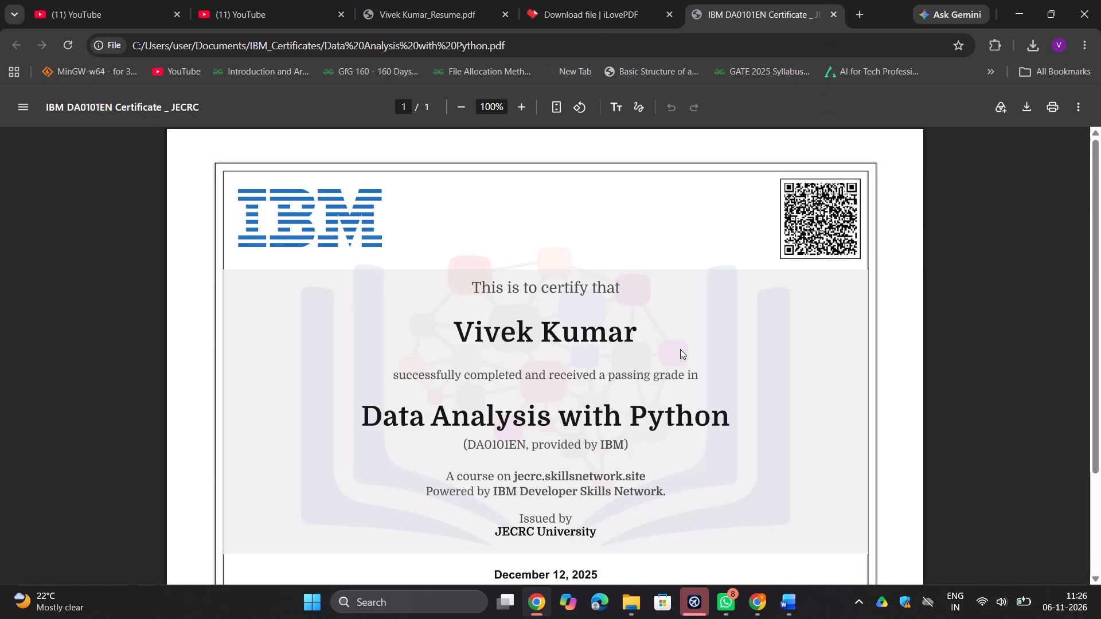
scroll(680, 349, "down", 2)
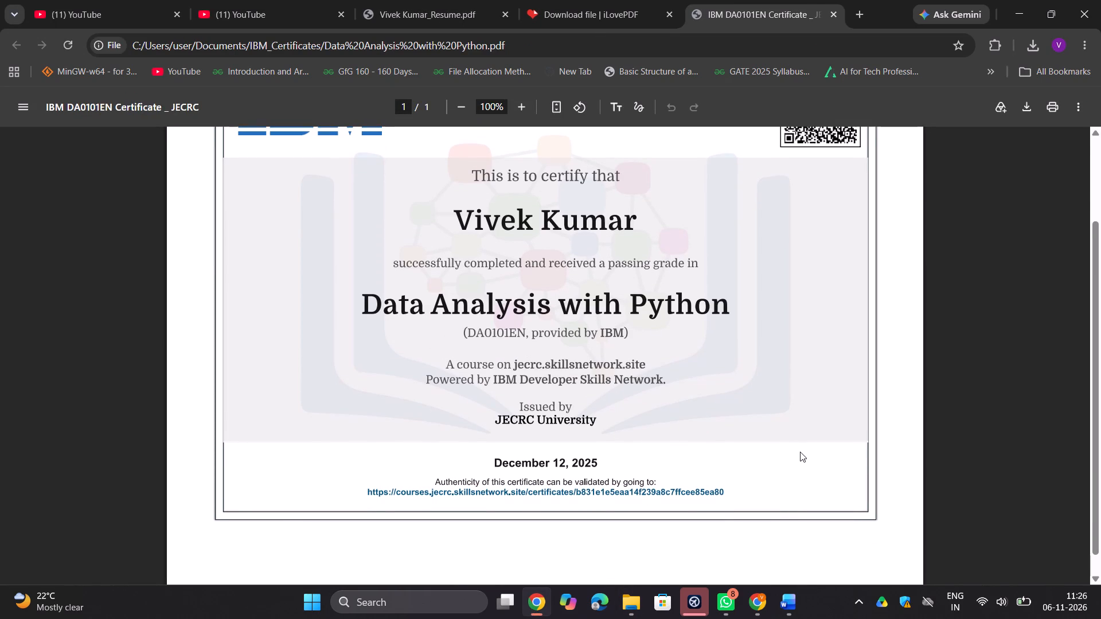
scroll(798, 461, "down", 6)
scroll(798, 461, "up", 3)
scroll(798, 461, "down", 1)
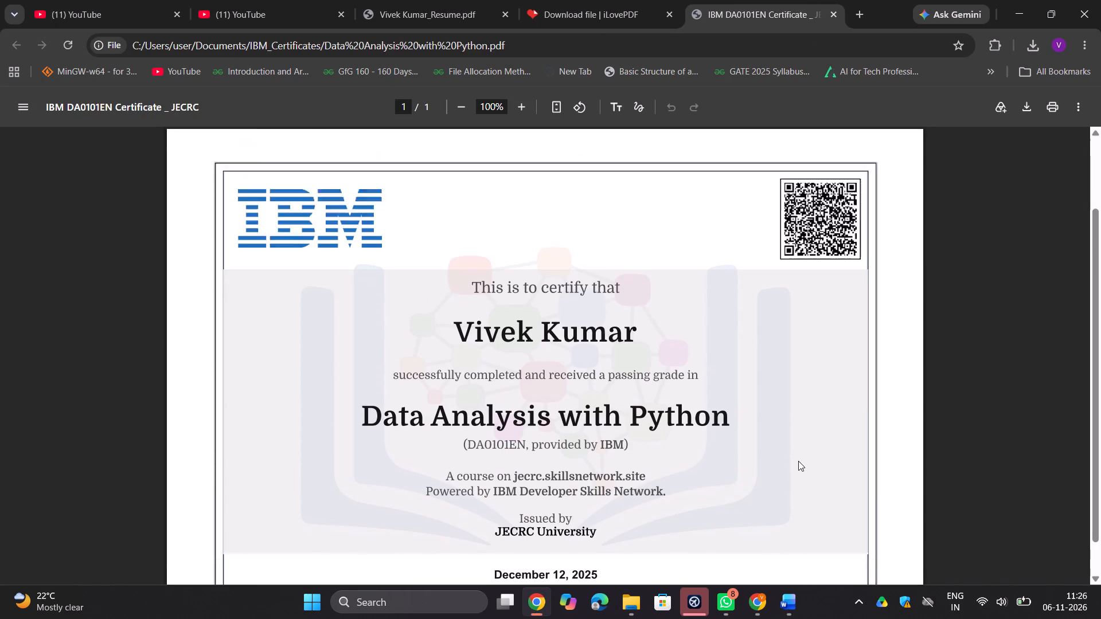
scroll(798, 461, "down", 1)
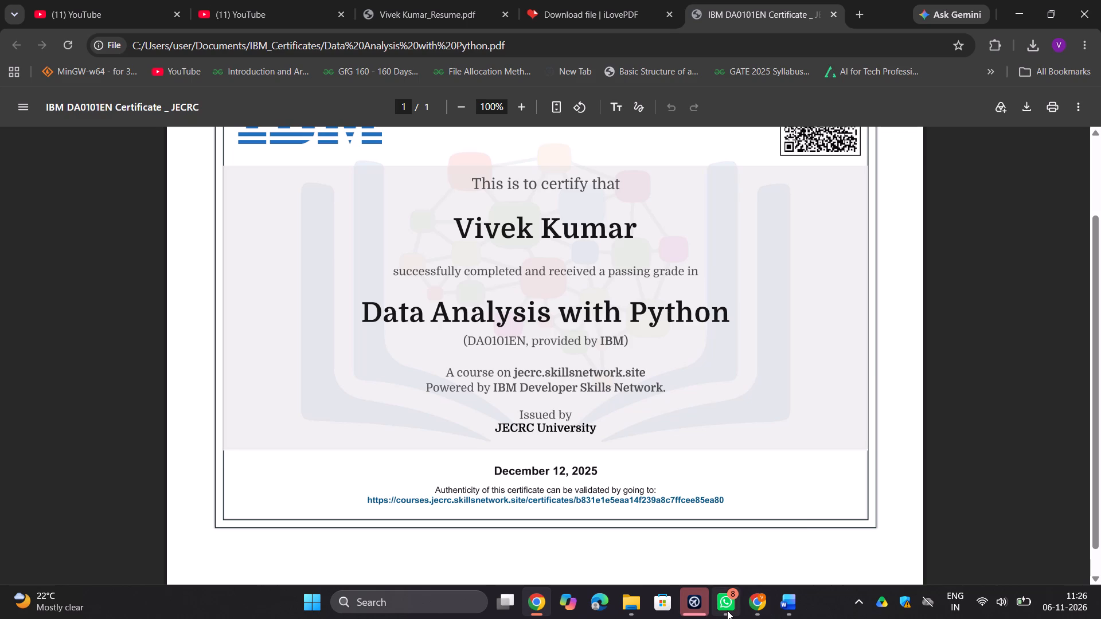
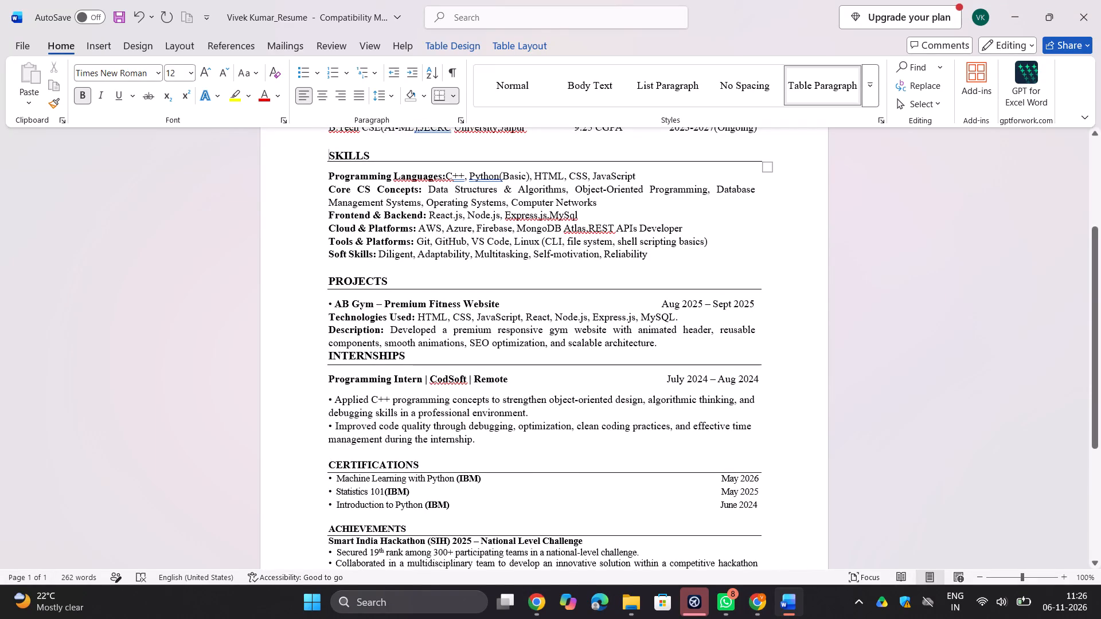
In the Certifications section, delete the text before "with Python" in the Machine Learning with Python (IBM) entry, starting from the end of "Learning".
scroll(552, 426, "down", 1)
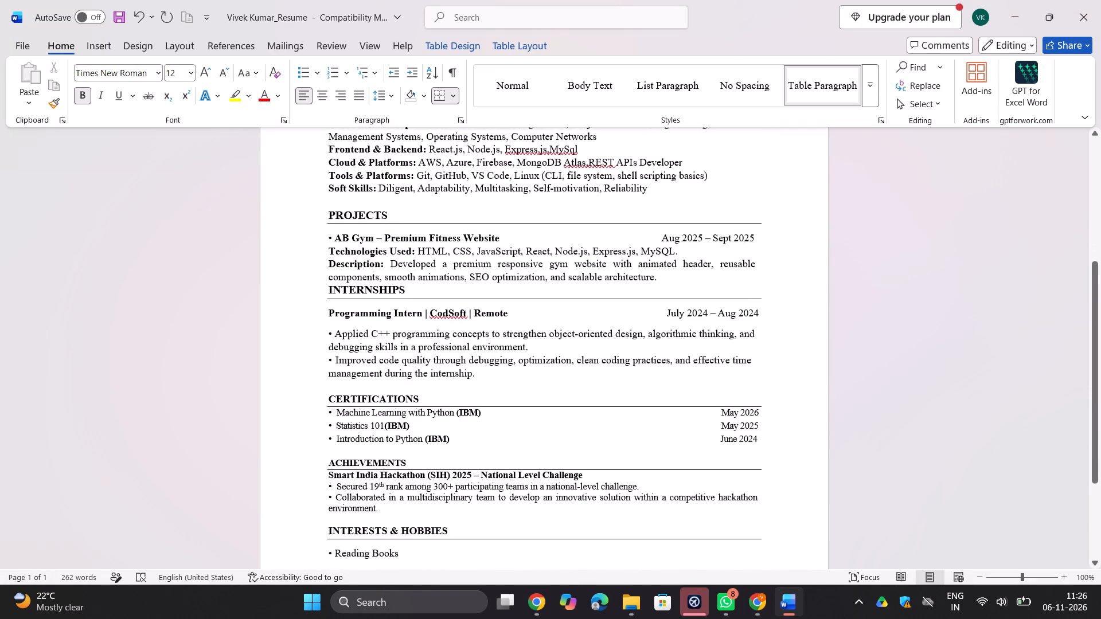
scroll(552, 426, "down", 1)
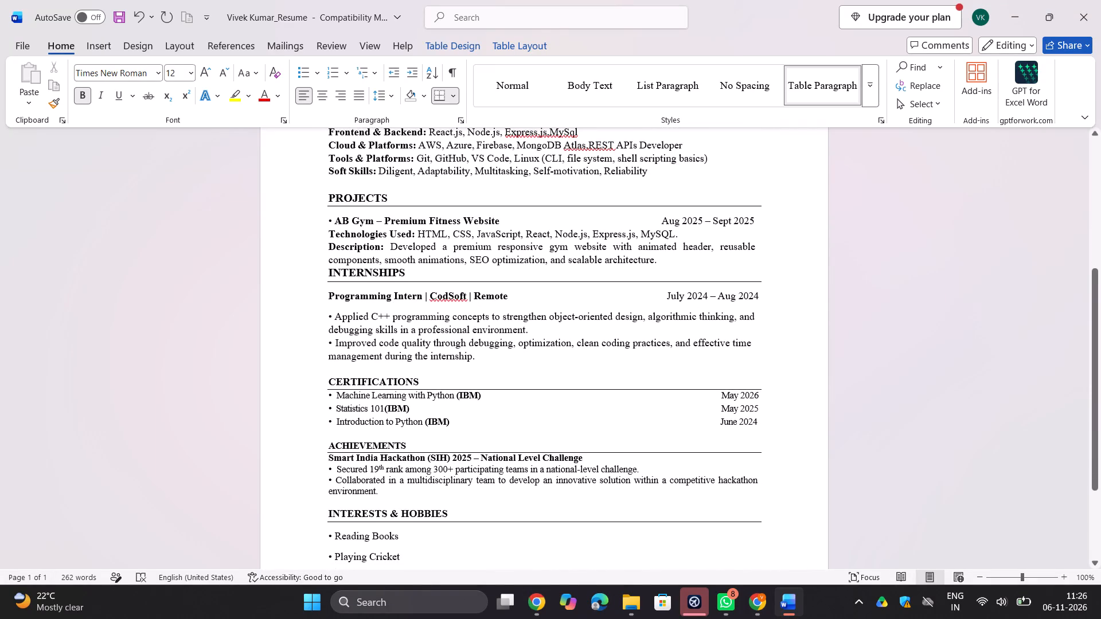
left_click(404, 395)
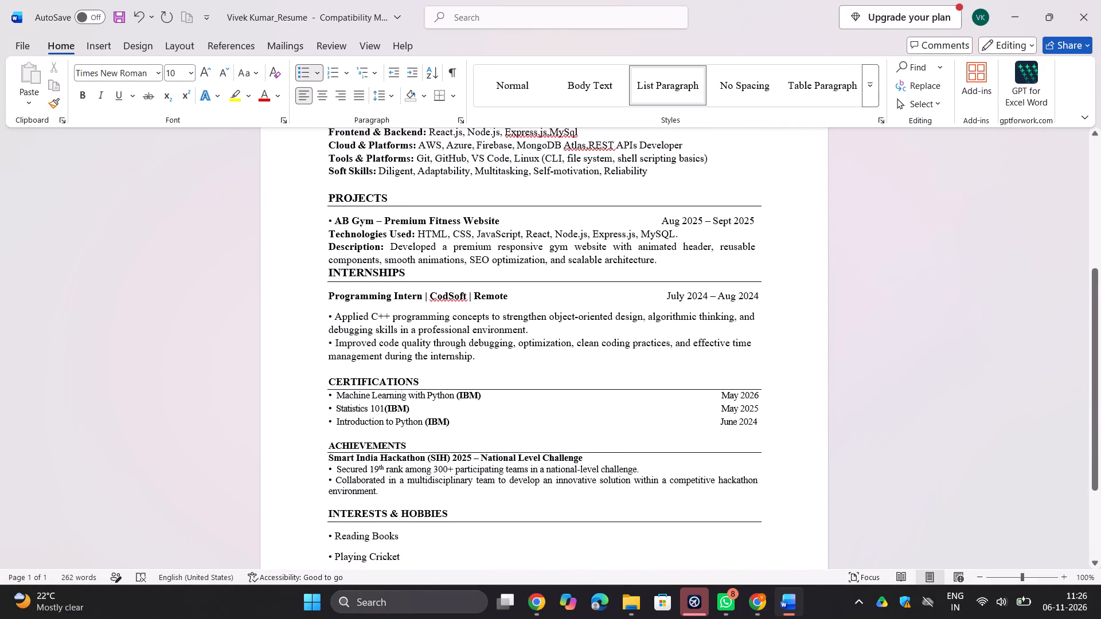
left_click(408, 395)
key("BackSpace")
key("BackSpace")
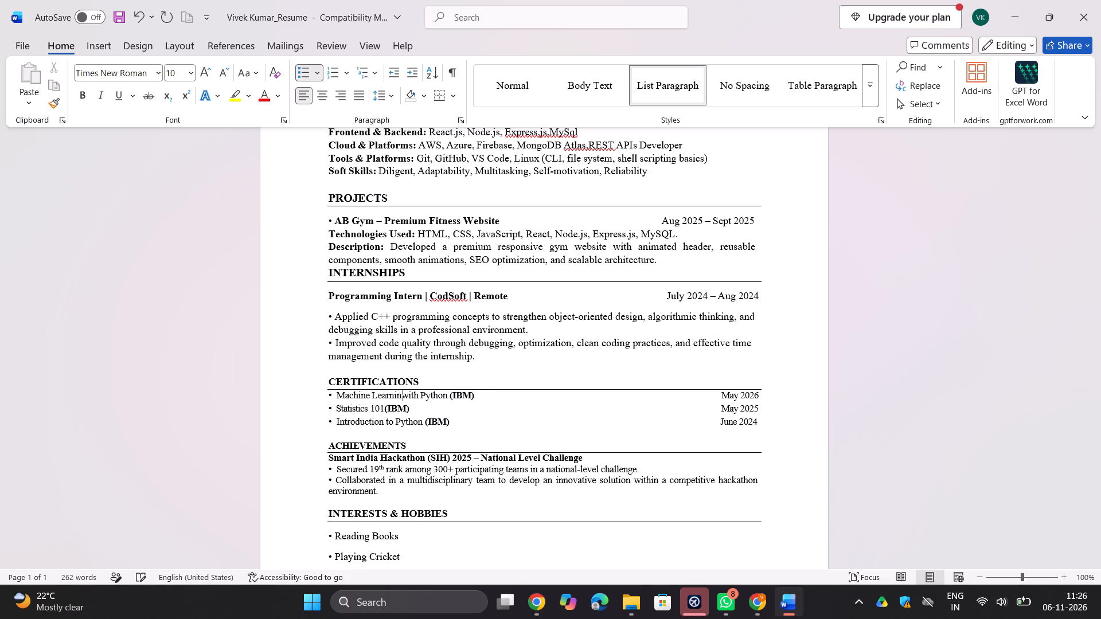
Replace "Machine Learning" with "Data Analysis" in the first Certifications entry, so it reads "Data Analysis with Python (IBM)".
key("BackSpace")
key("BackSpace")
key("BackSpace")
key("BackSpace")
key("BackSpace")
key("BackSpace")
key("BackSpace")
key("BackSpace")
key("BackSpace")
key("BackSpace")
key("BackSpace")
key("BackSpace")
key("BackSpace")
key("BackSpace")
key("BackSpace")
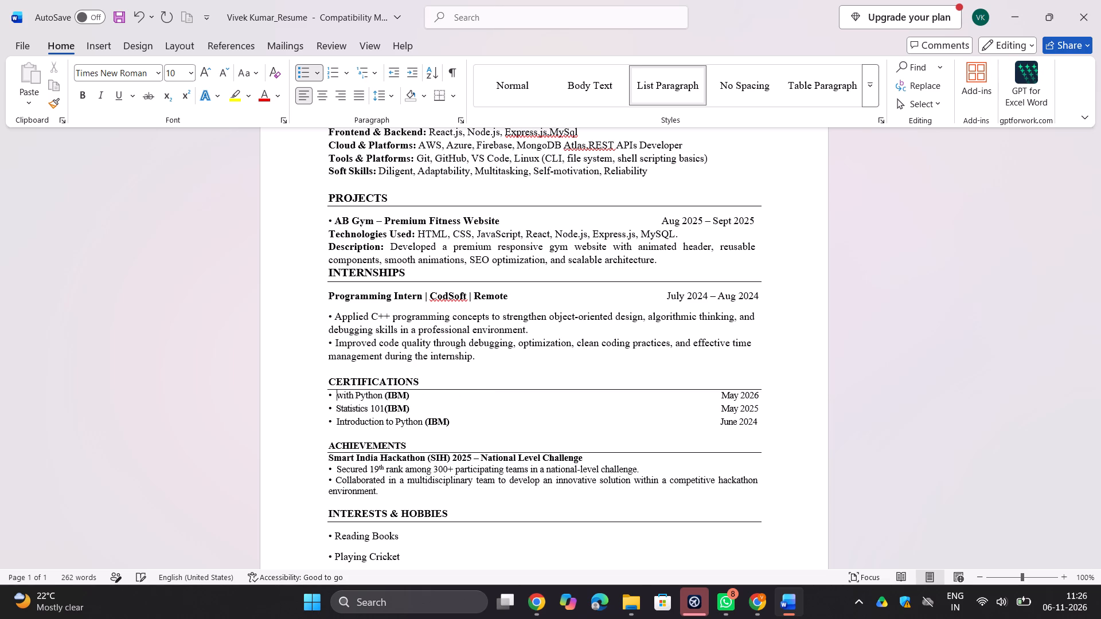
type("ata")
key("space")
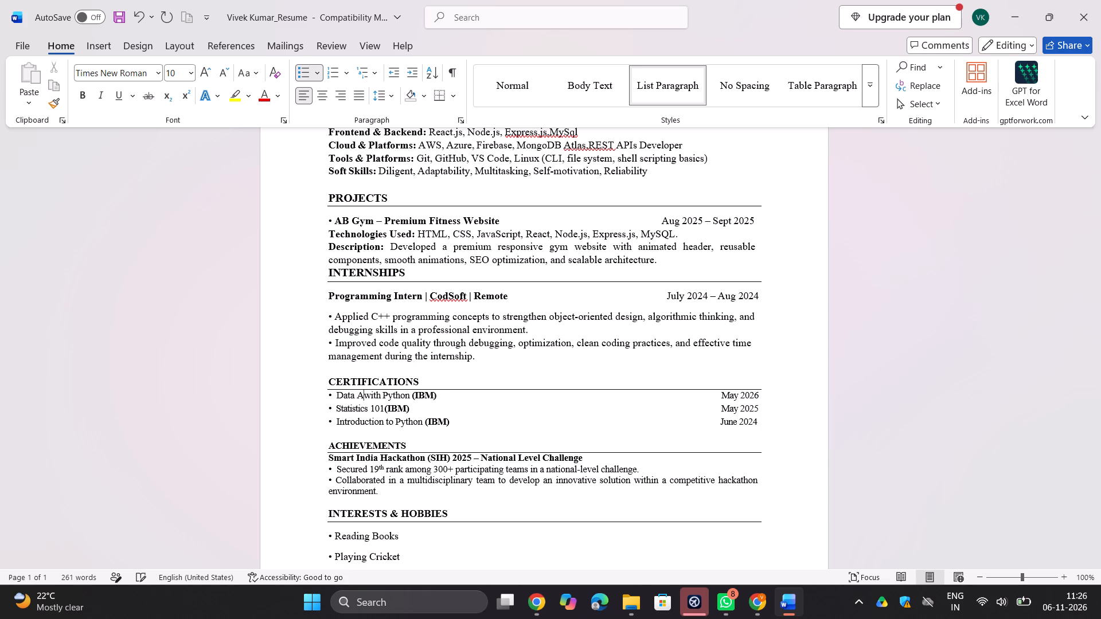
type("nalysis")
key("space")
key("BackSpace")
key("space")
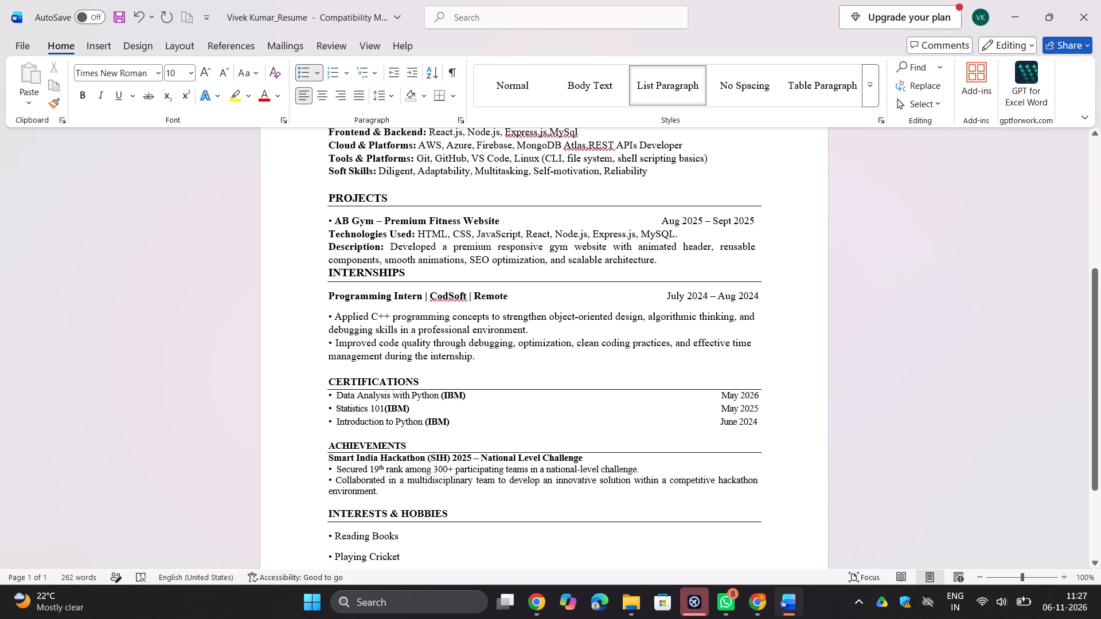
Insert a blank line below the "Smart India Hackathon (SIH) 2025 – National Level Challenge" line in Achievements.
scroll(619, 487, "down", 1)
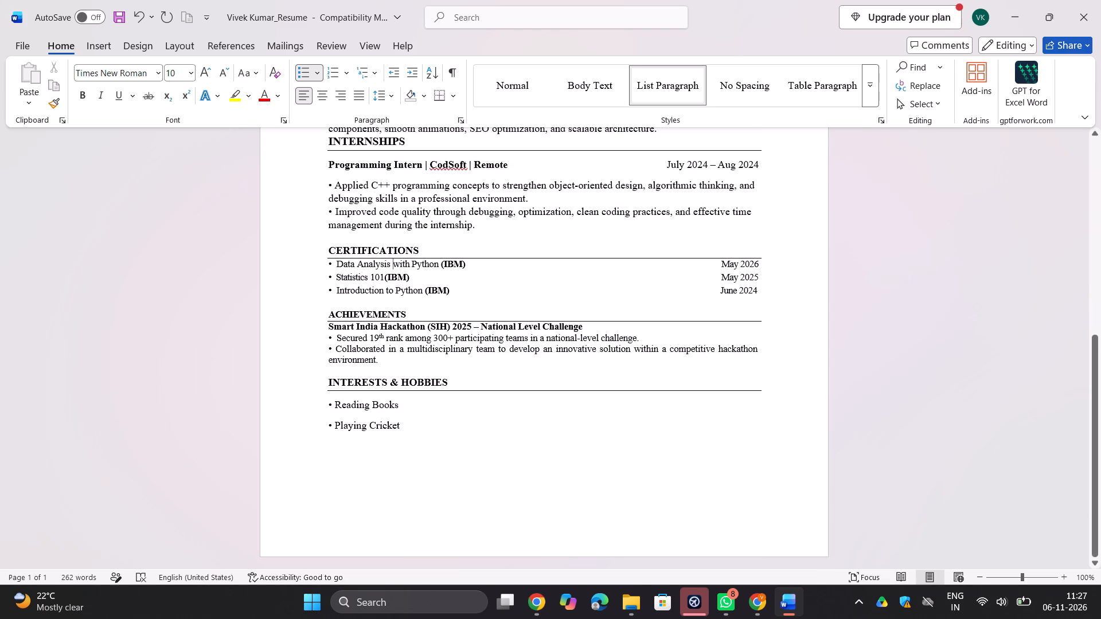
scroll(619, 487, "down", 1)
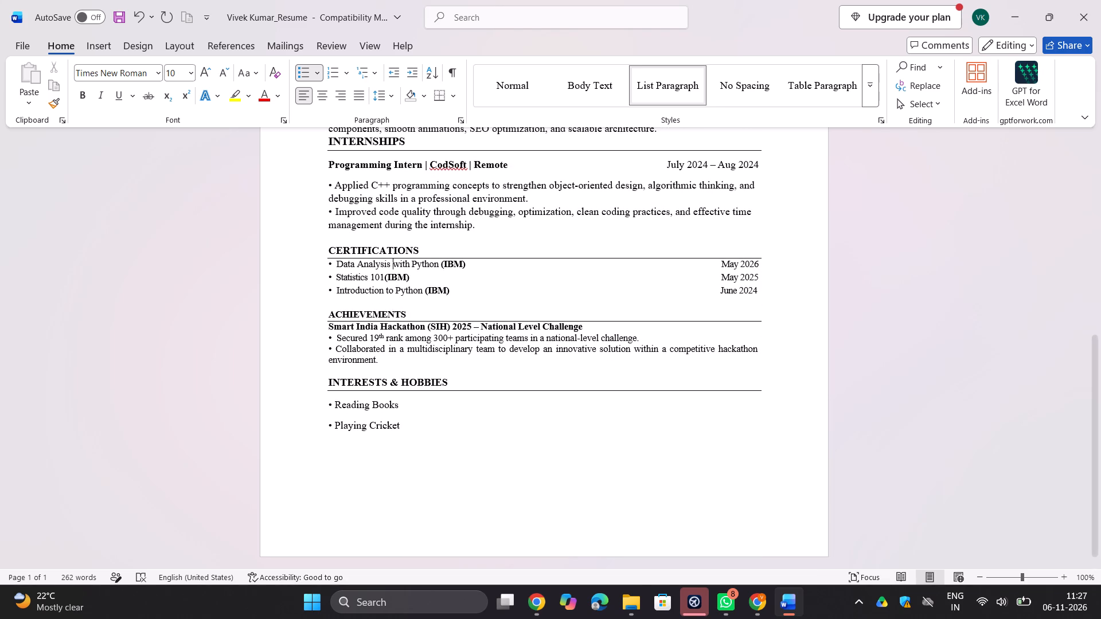
scroll(619, 487, "up", 1)
left_click(591, 386)
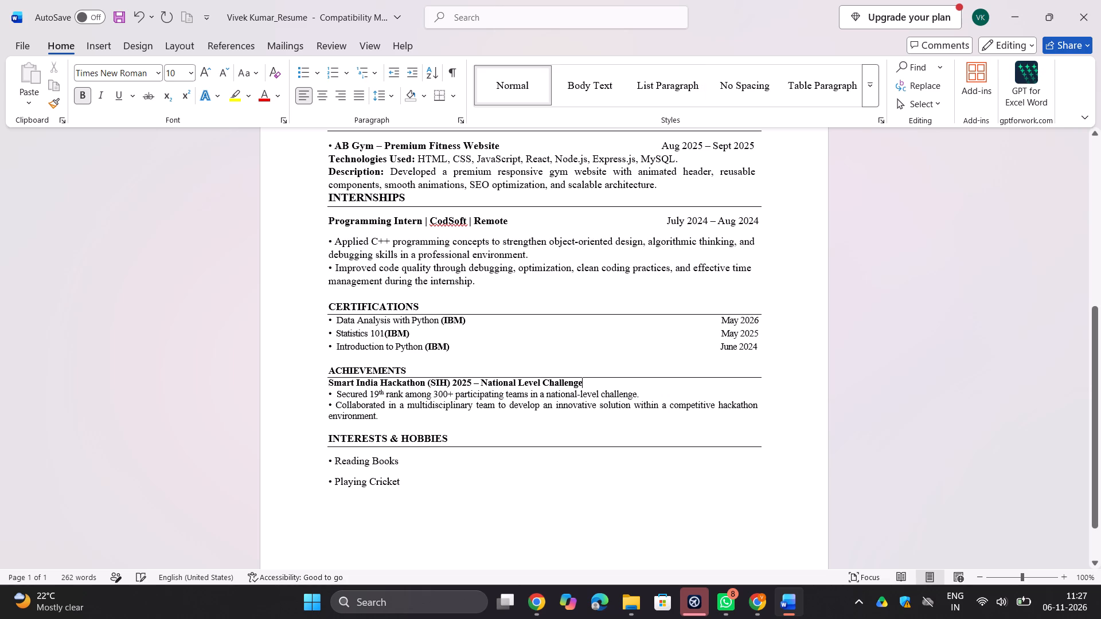
left_click(591, 386)
key("Return")
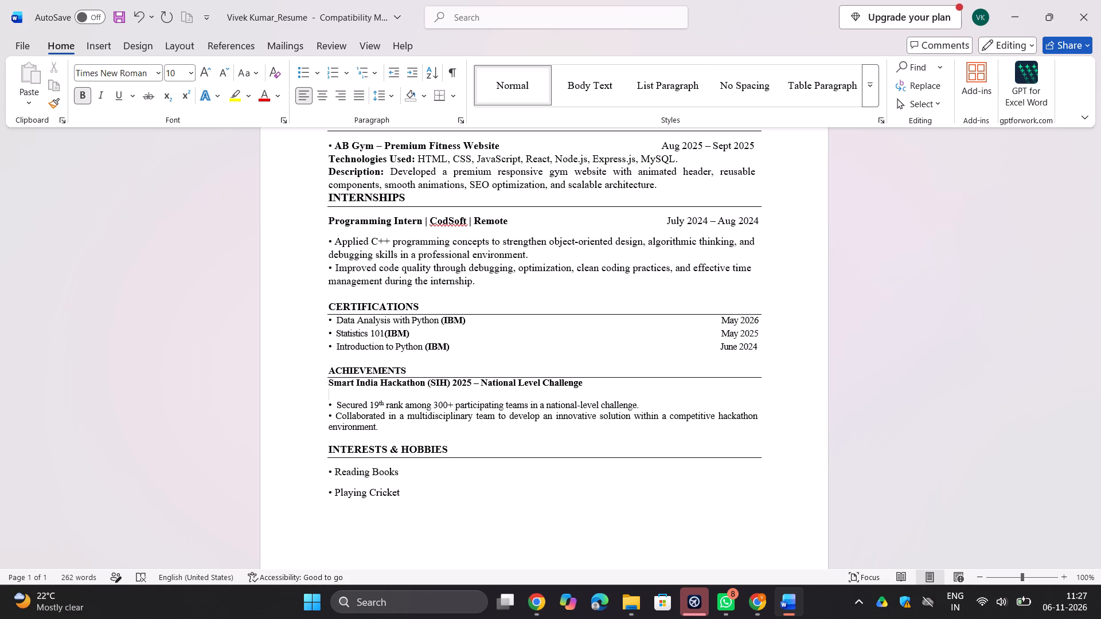
Review the edited resume's content and spacing from the header to the Interests & Hobbies section.
left_click(540, 503)
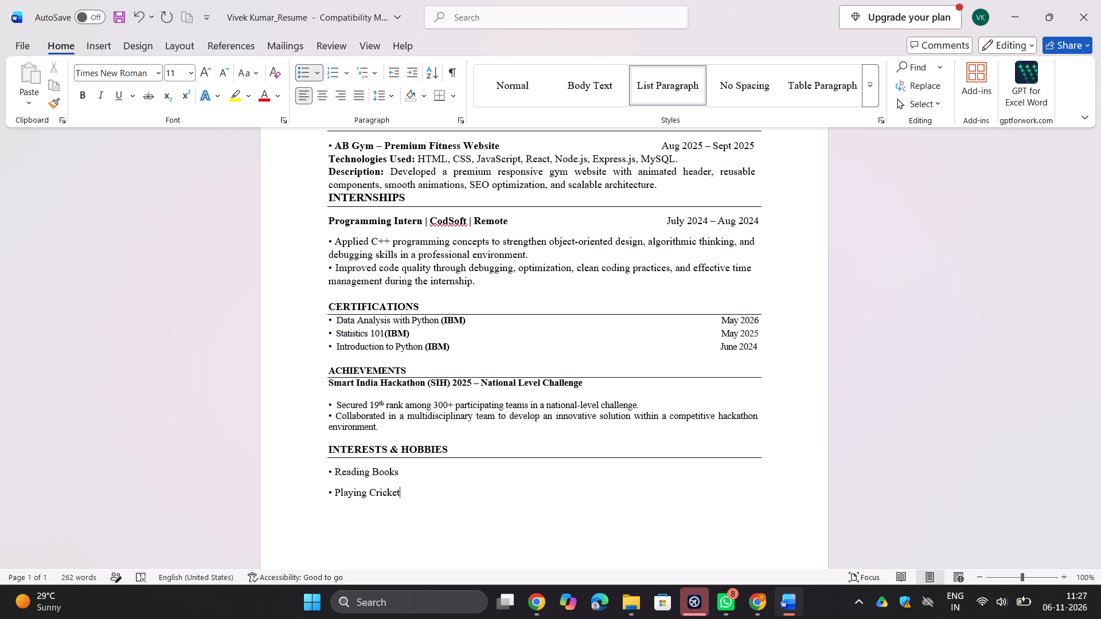
scroll(581, 409, "up", 1)
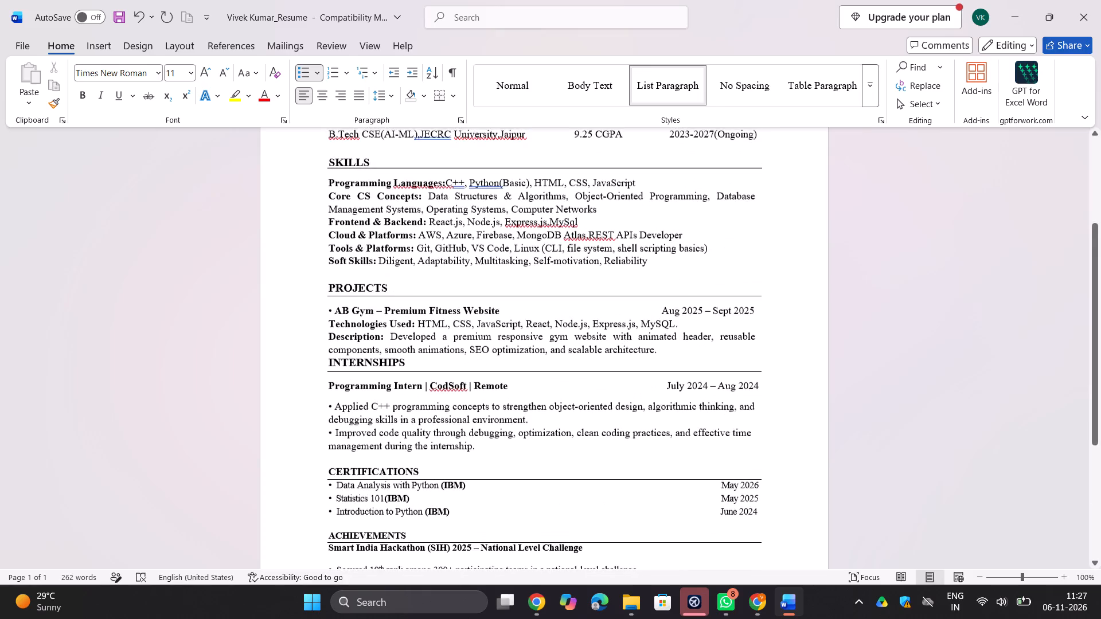
scroll(581, 409, "up", 2)
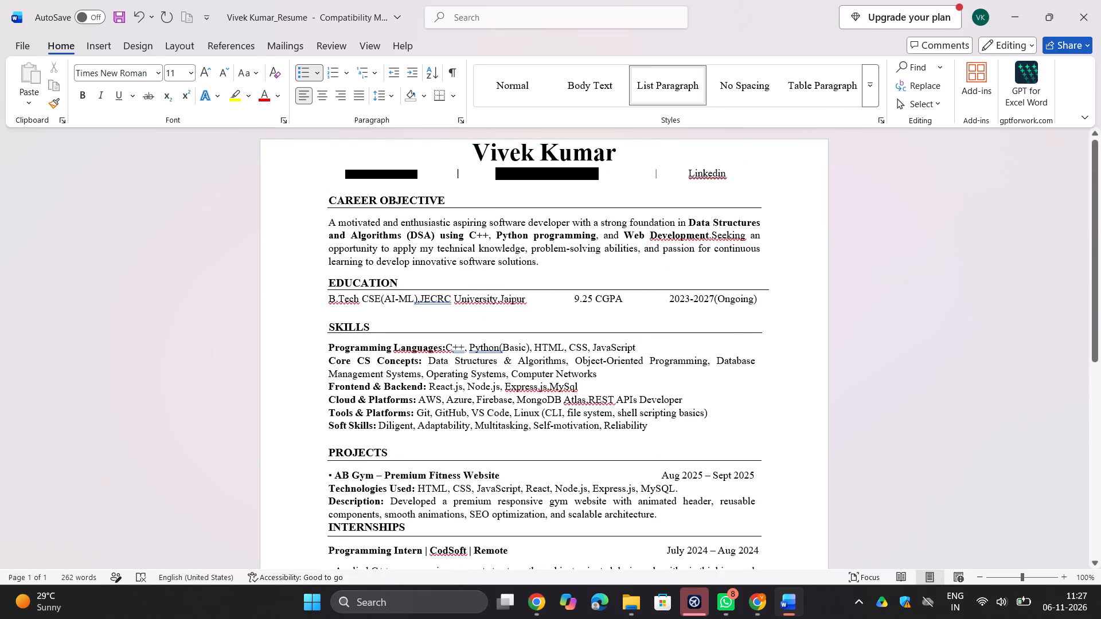
scroll(581, 409, "down", 2)
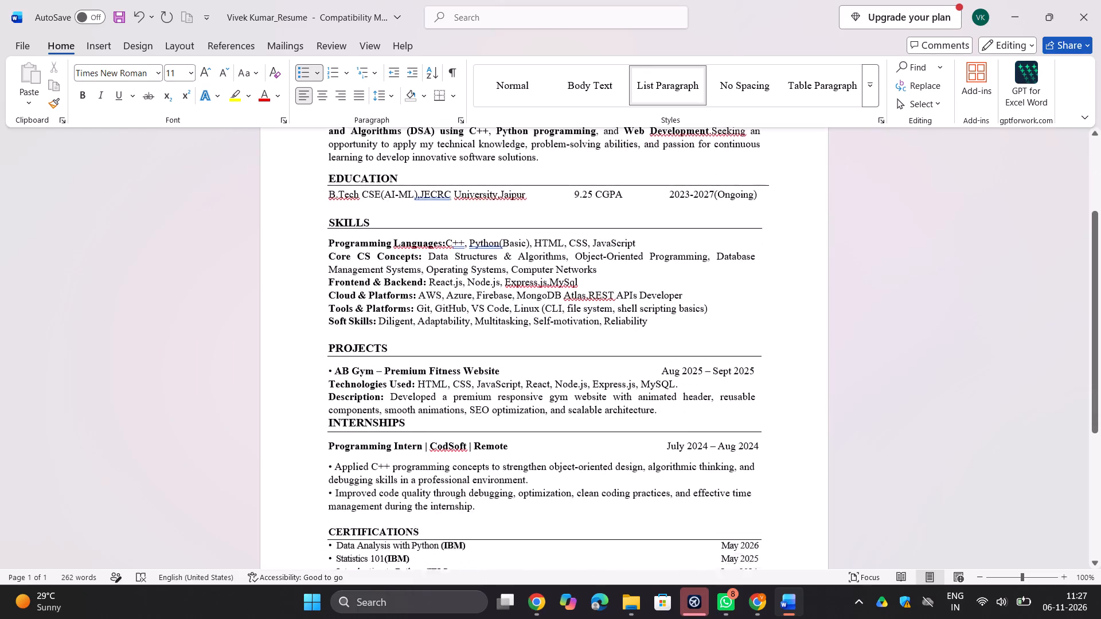
scroll(581, 409, "down", 1)
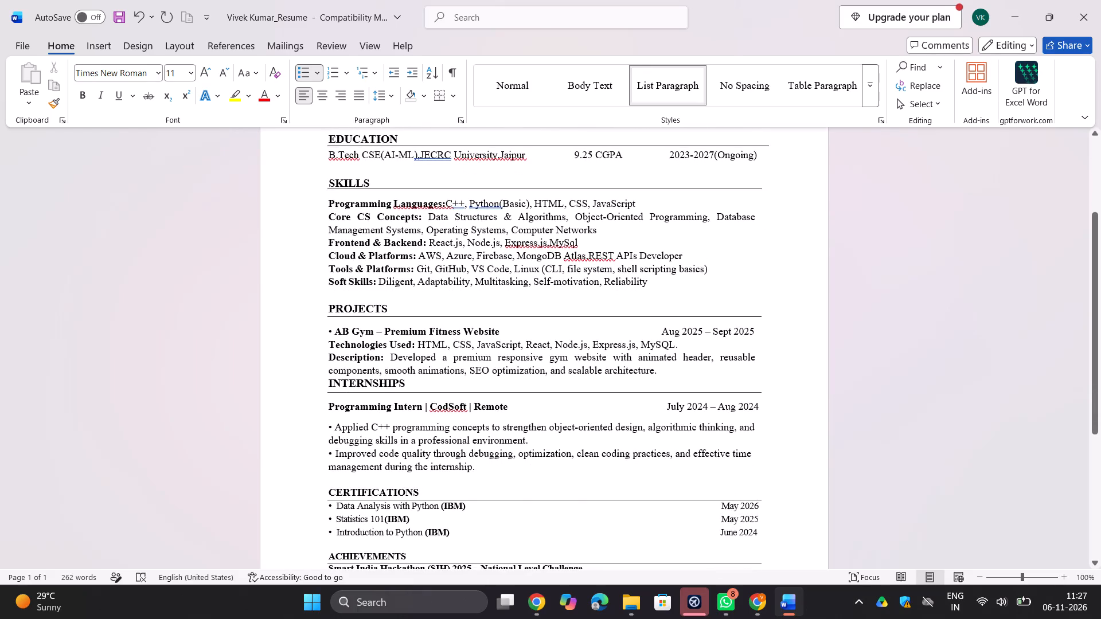
scroll(581, 409, "down", 5)
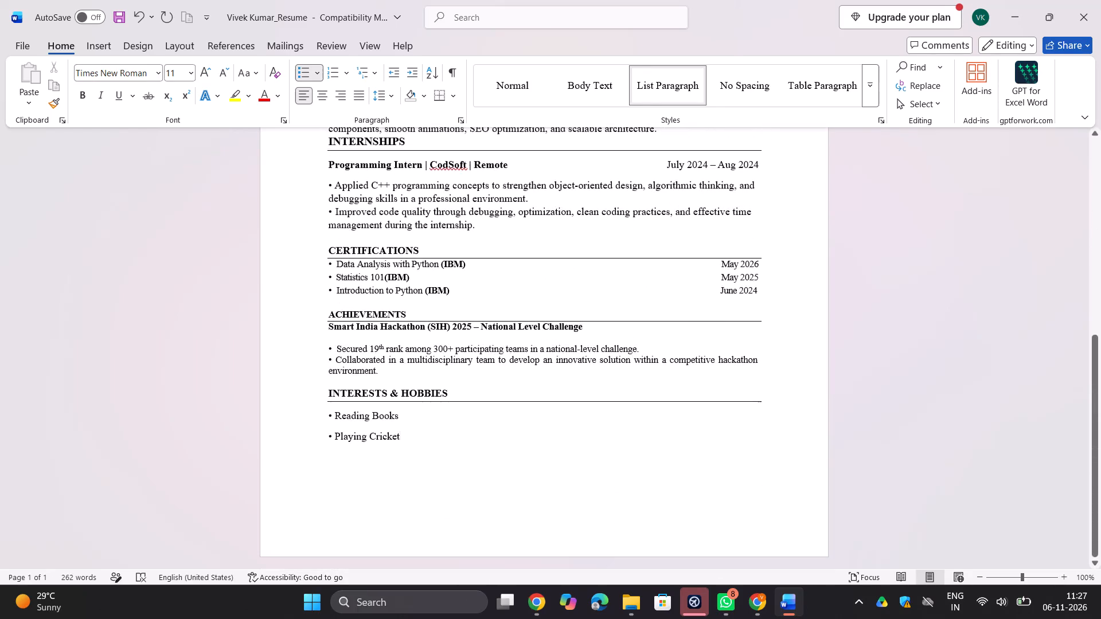
scroll(581, 409, "up", 5)
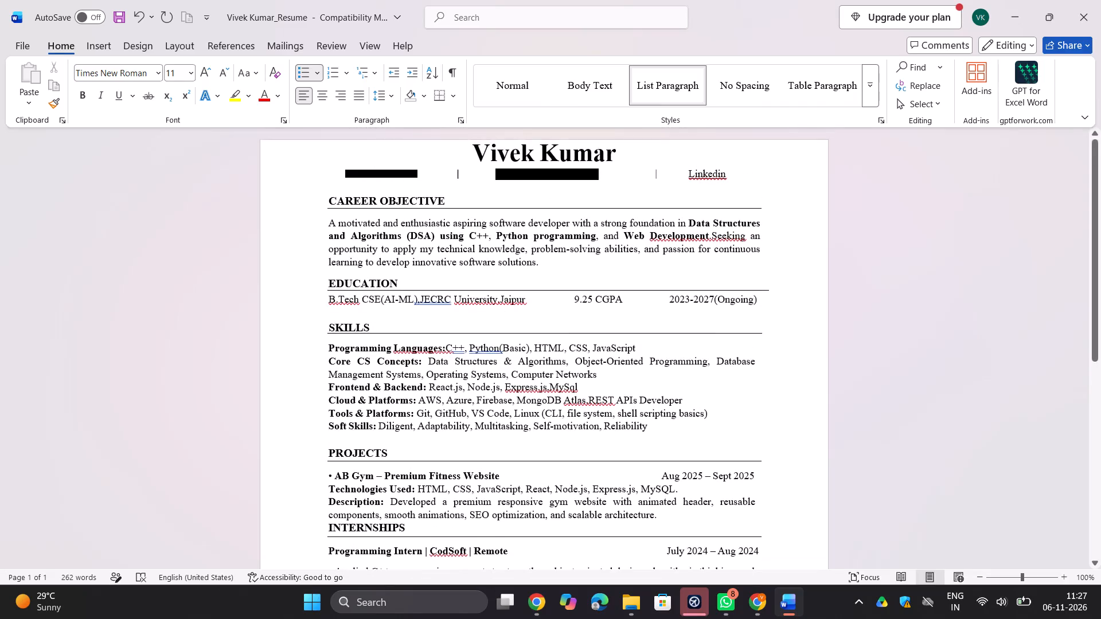
Export the resume as a PDF to the Downloads folder under its existing file name, replacing the old PDF.
left_click(15, 42)
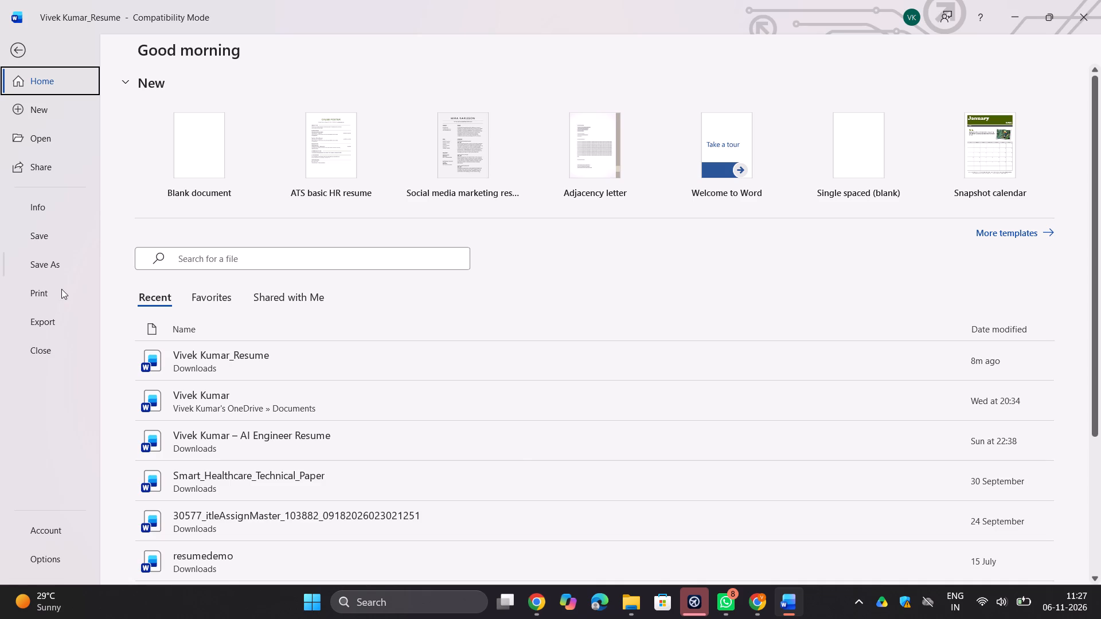
left_click(60, 330)
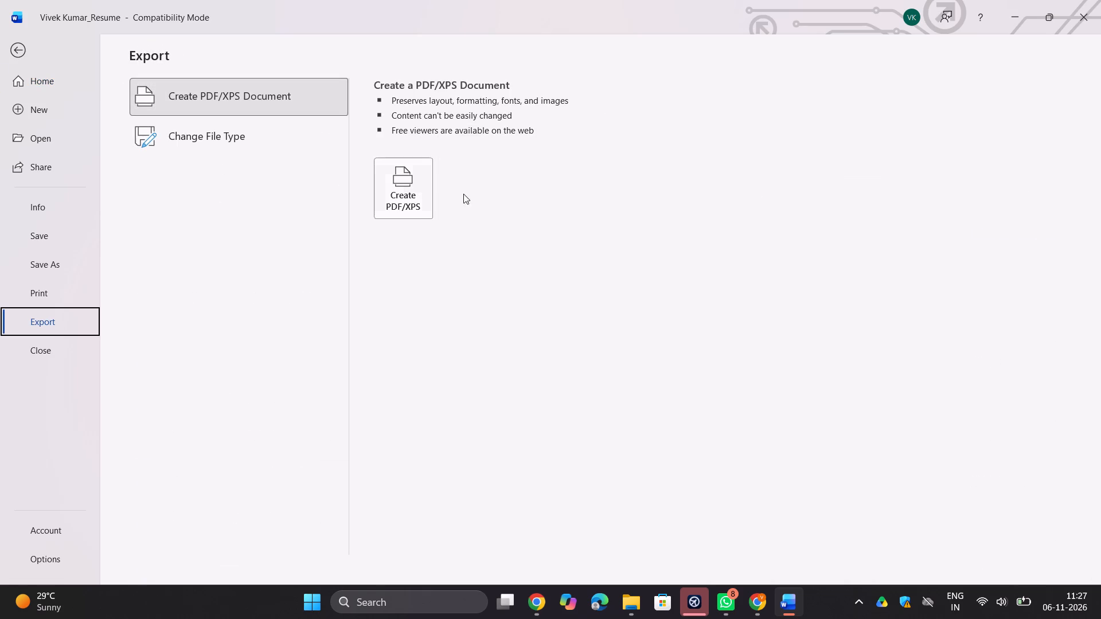
left_click(413, 204)
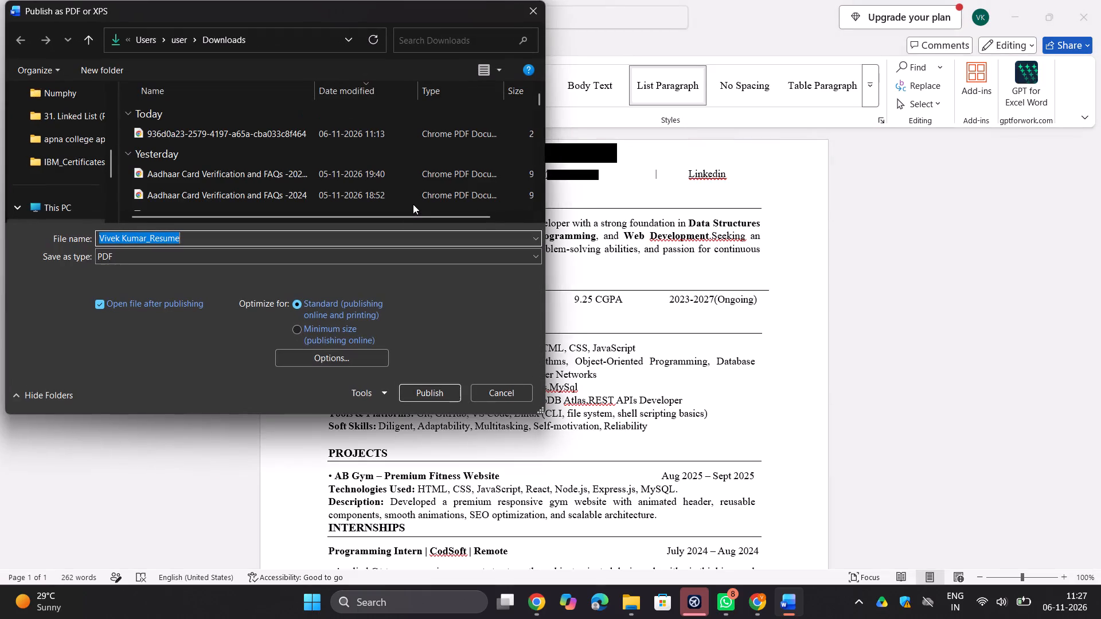
left_click(202, 241)
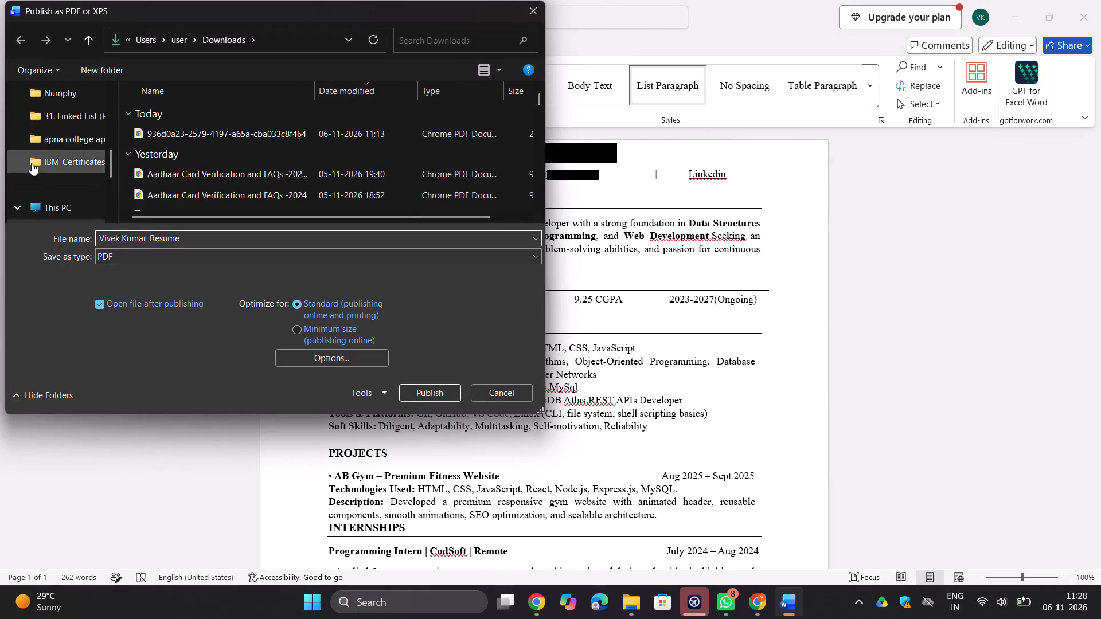
scroll(36, 166, "up", 5)
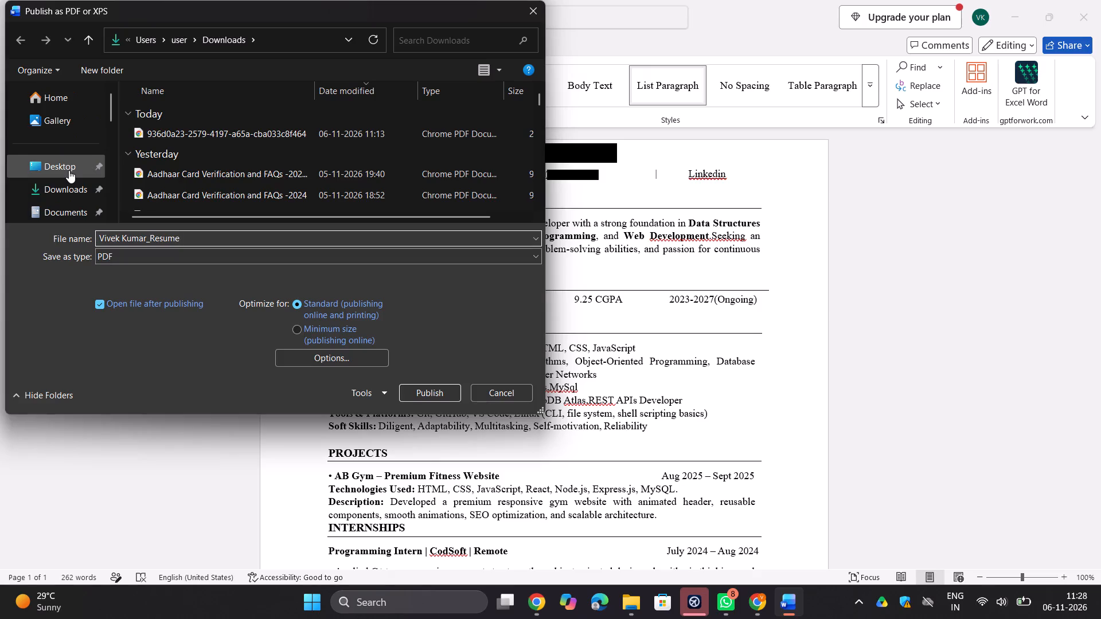
left_click(78, 195)
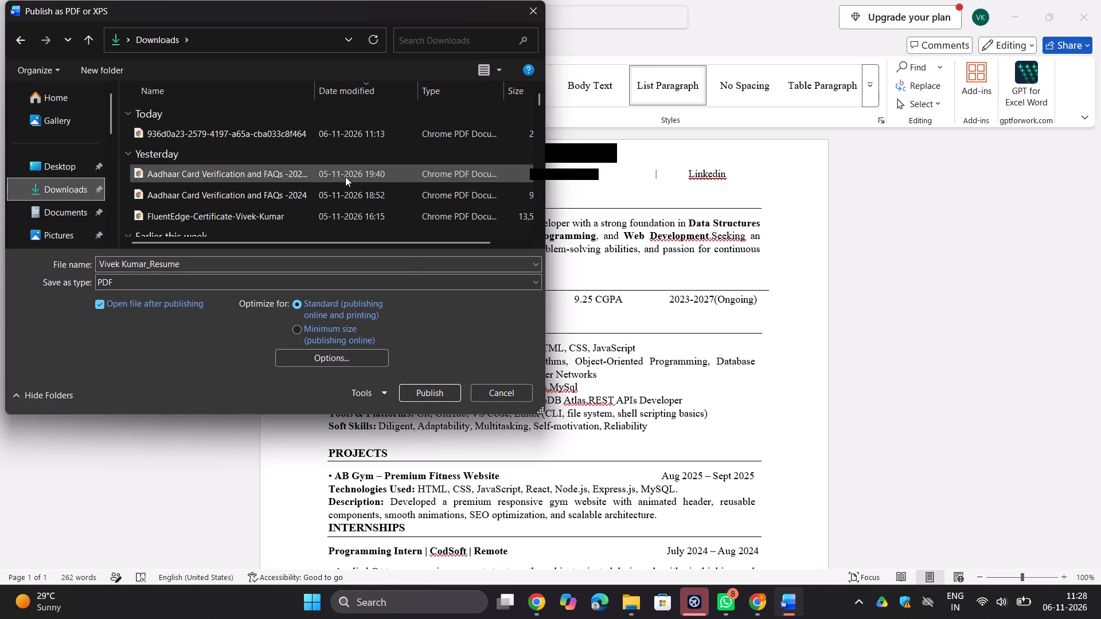
scroll(406, 258, "up", 3)
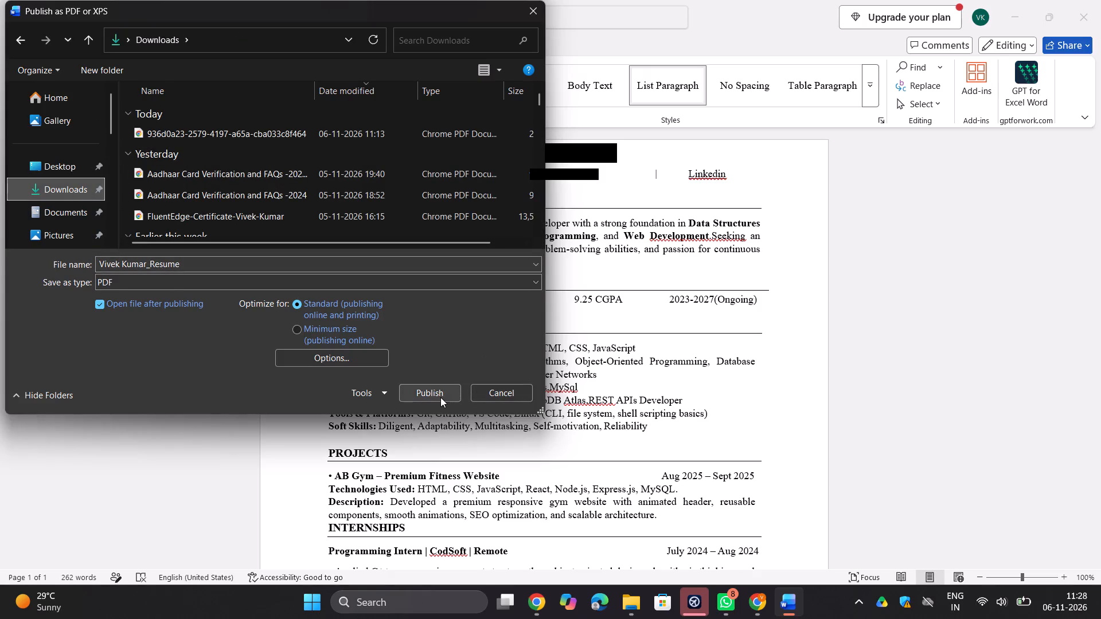
left_click(440, 397)
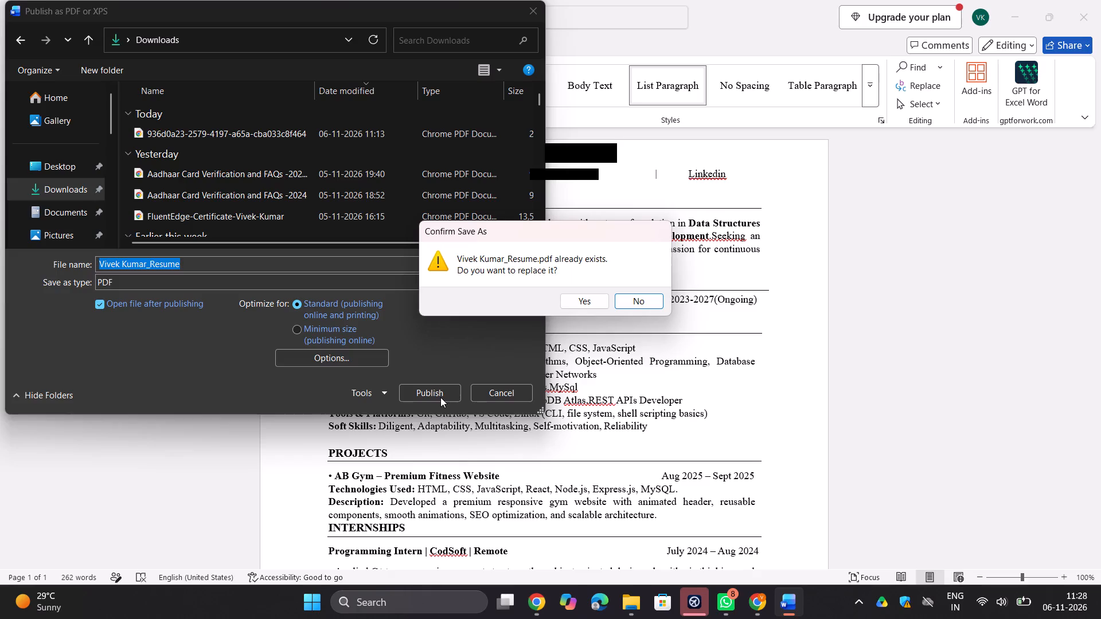
left_click(573, 303)
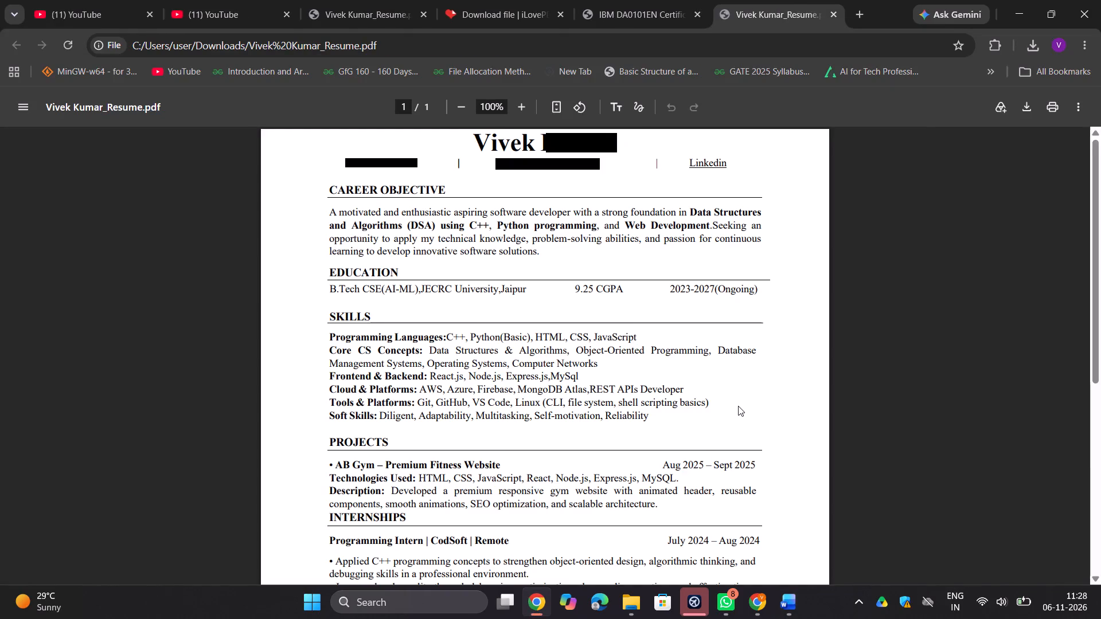
Check the published resume PDF in Chrome, examining the layout and content of every section.
scroll(738, 406, "down", 1)
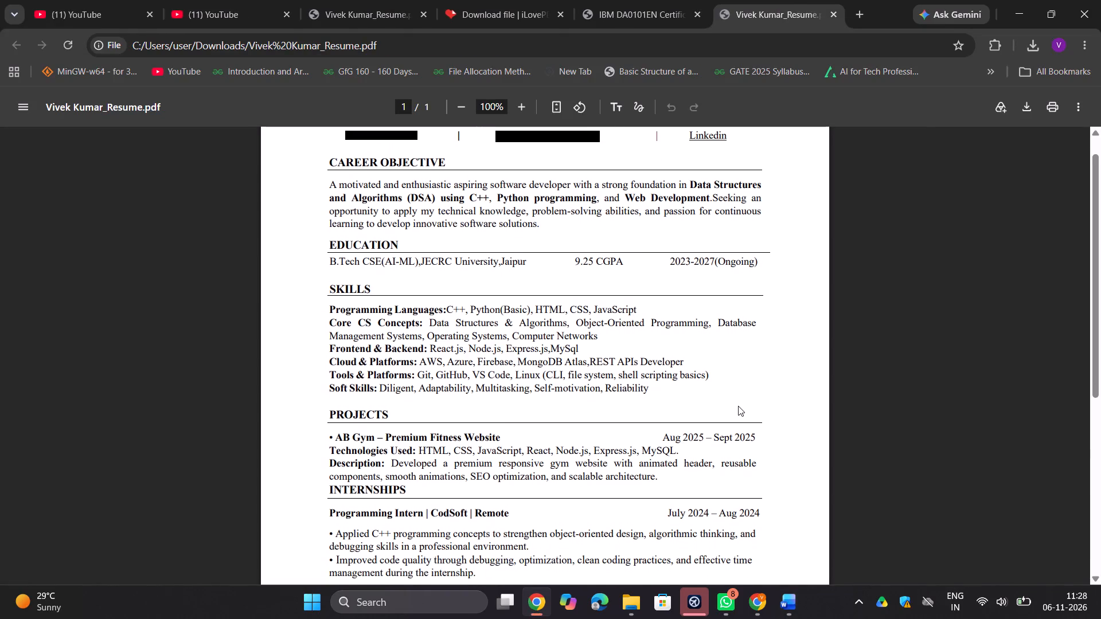
scroll(738, 406, "down", 1)
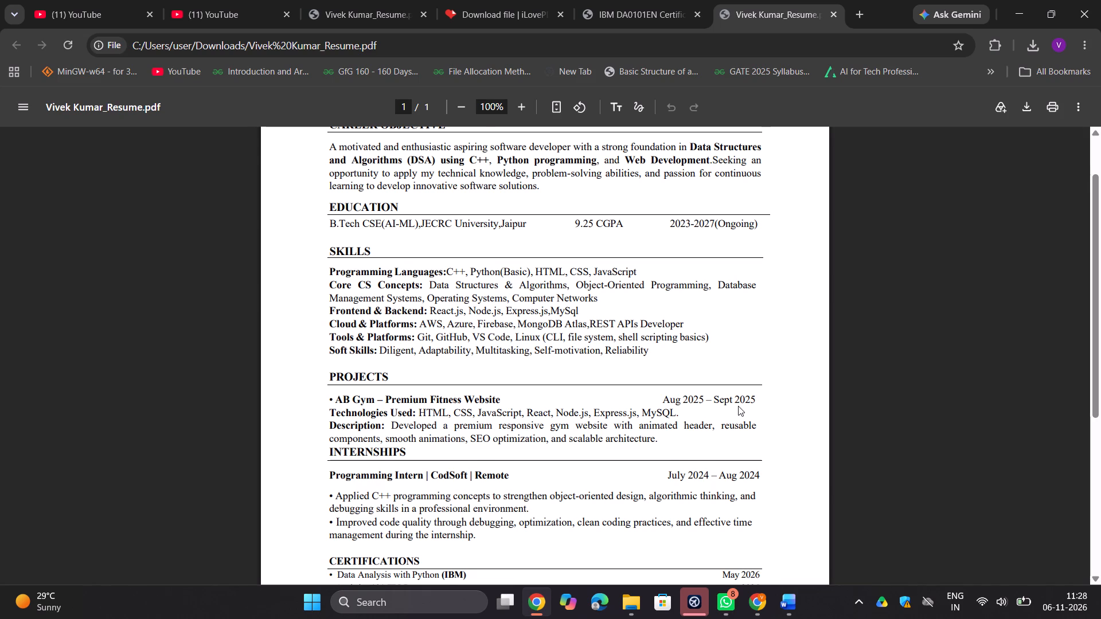
scroll(738, 406, "down", 2)
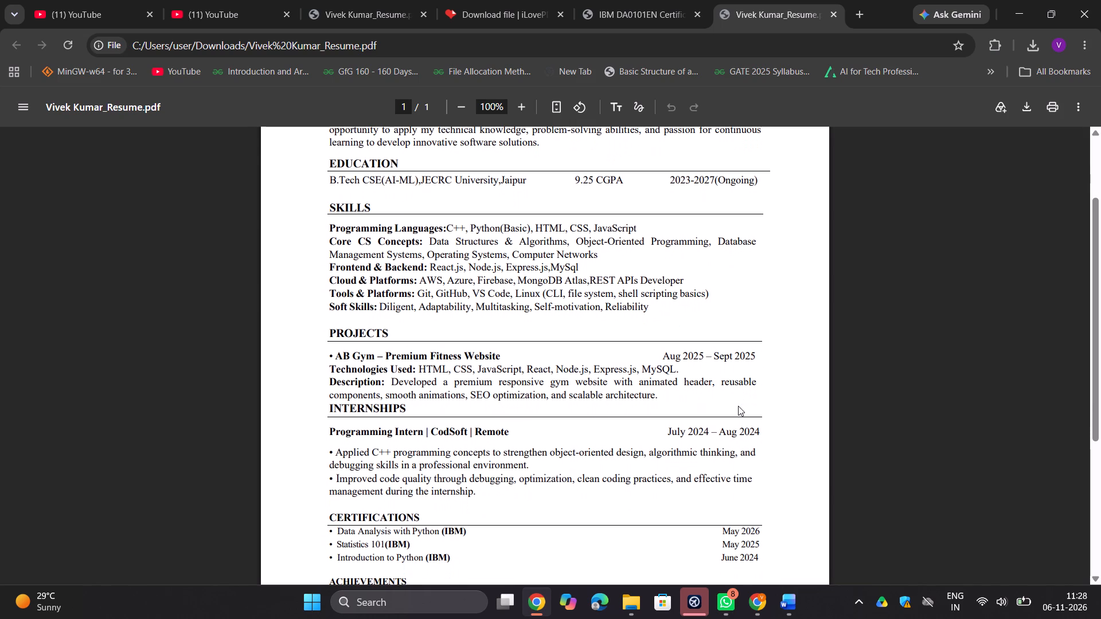
scroll(738, 406, "down", 3)
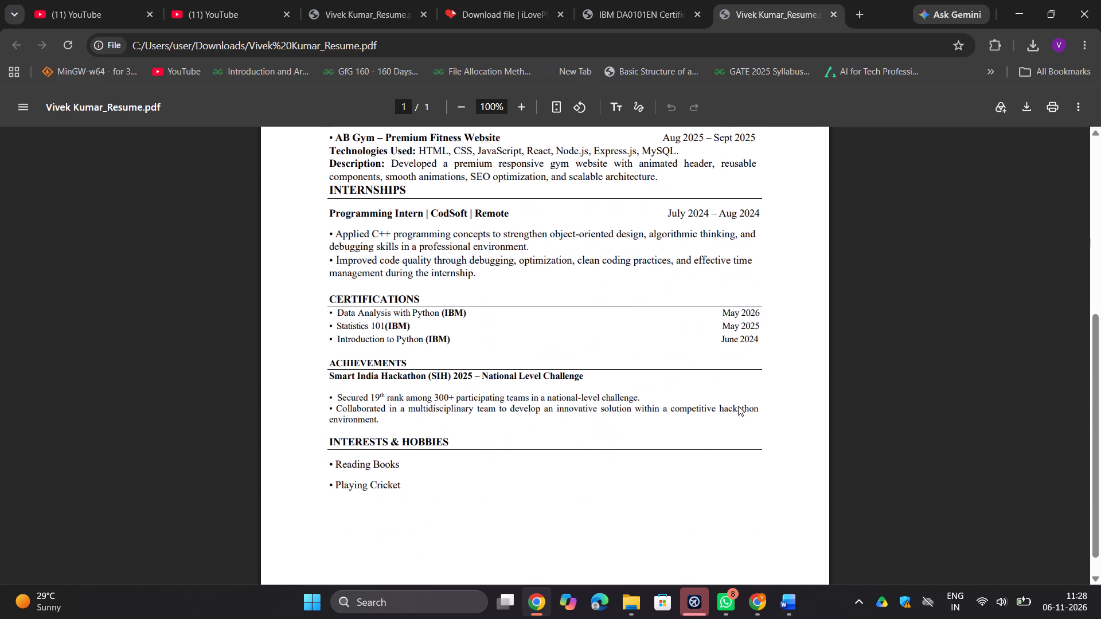
scroll(738, 406, "up", 2)
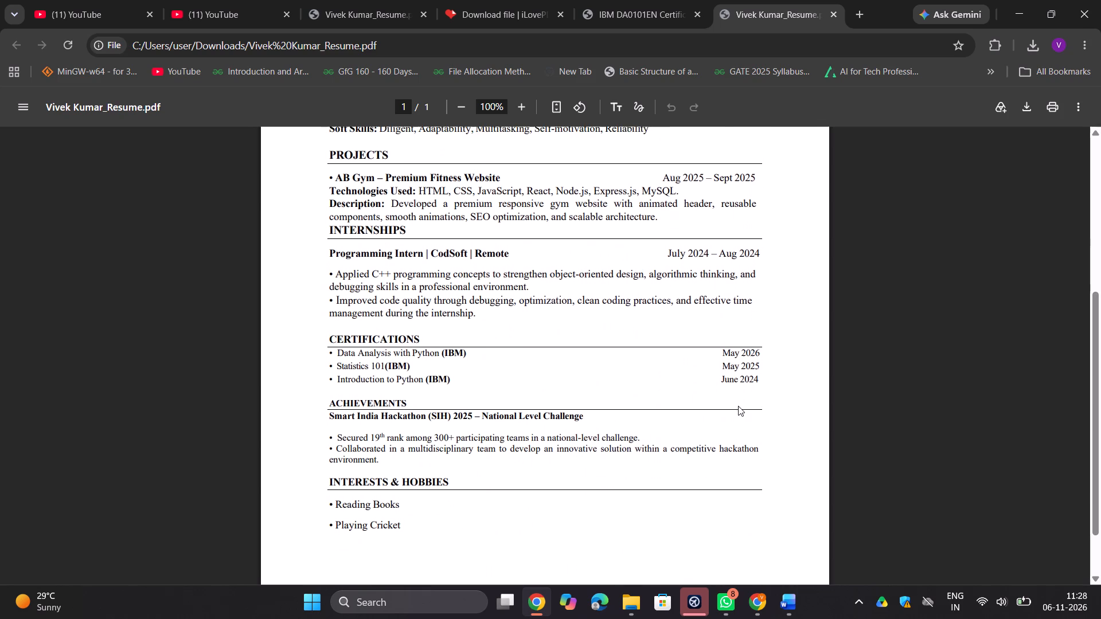
scroll(738, 406, "up", 1)
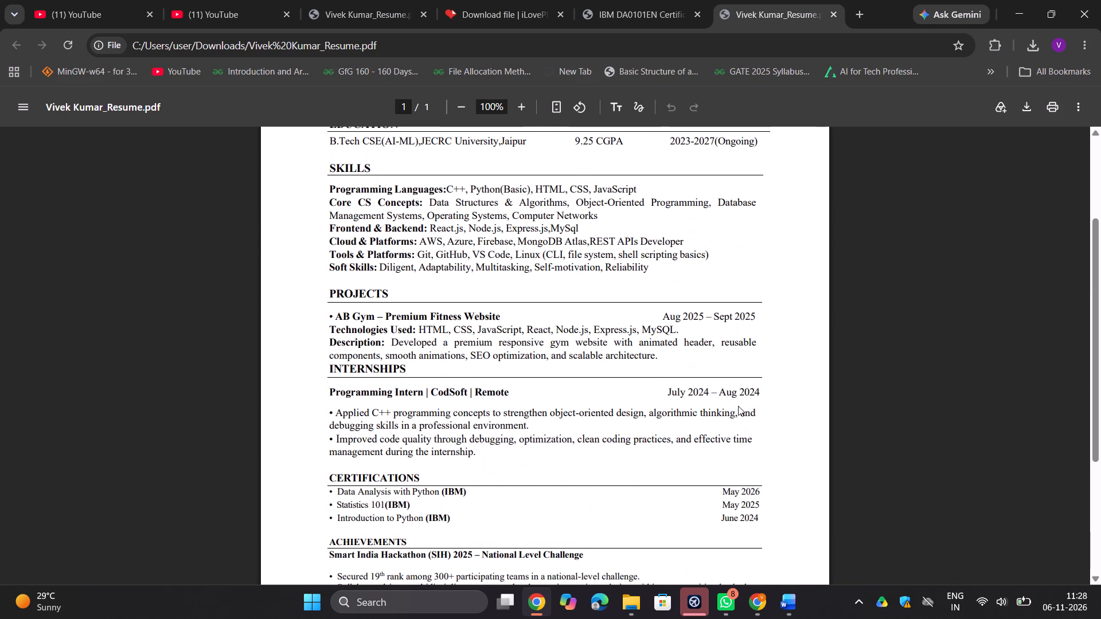
scroll(738, 406, "down", 2)
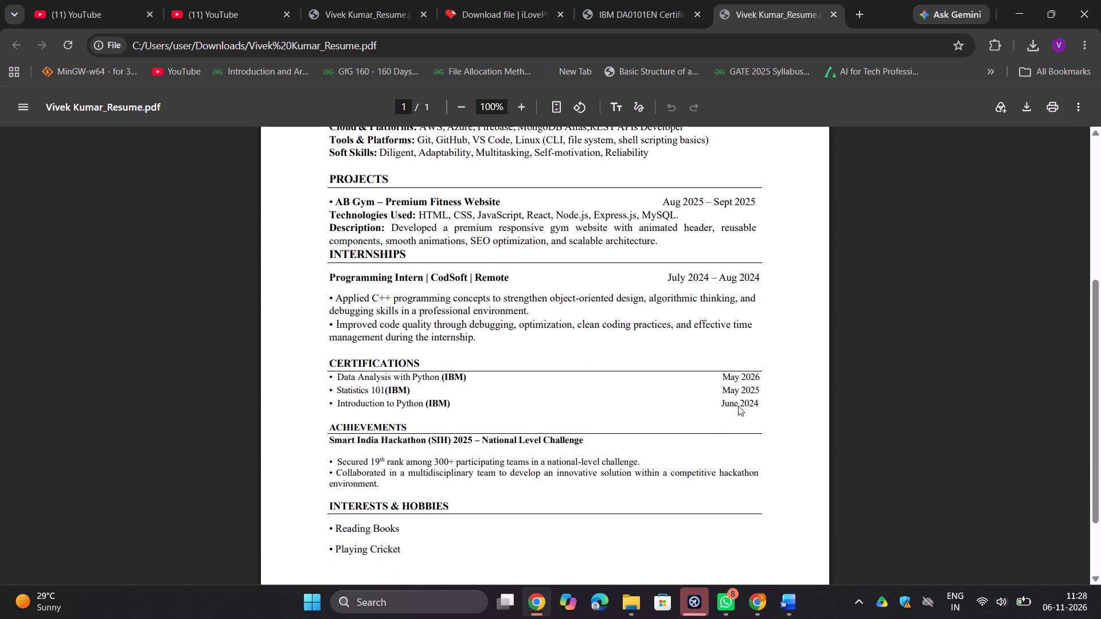
scroll(738, 406, "up", 3)
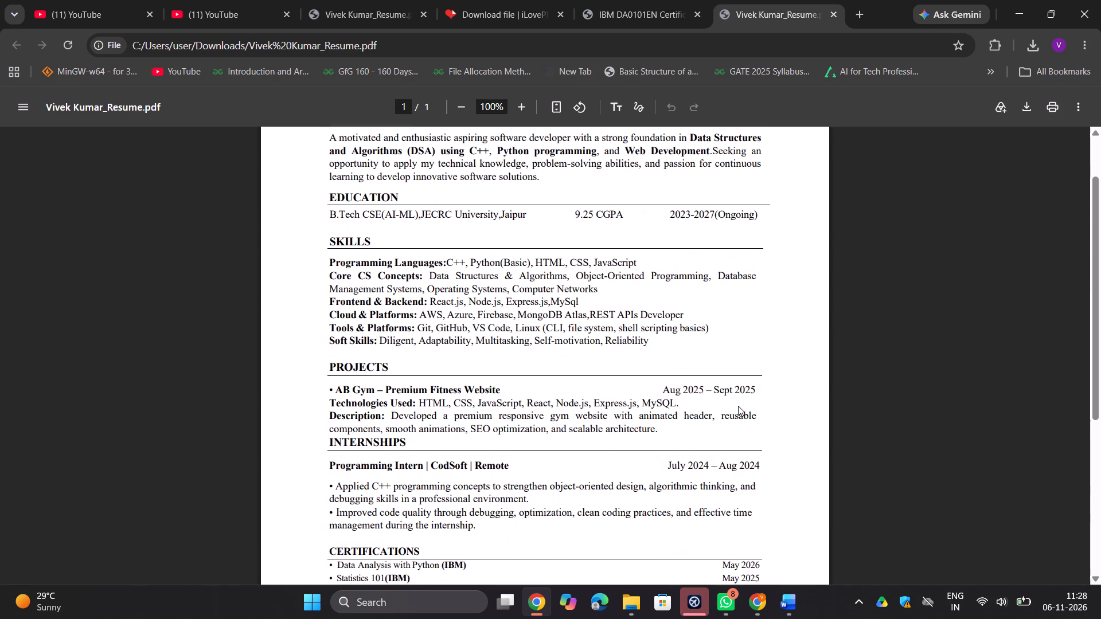
scroll(738, 406, "up", 3)
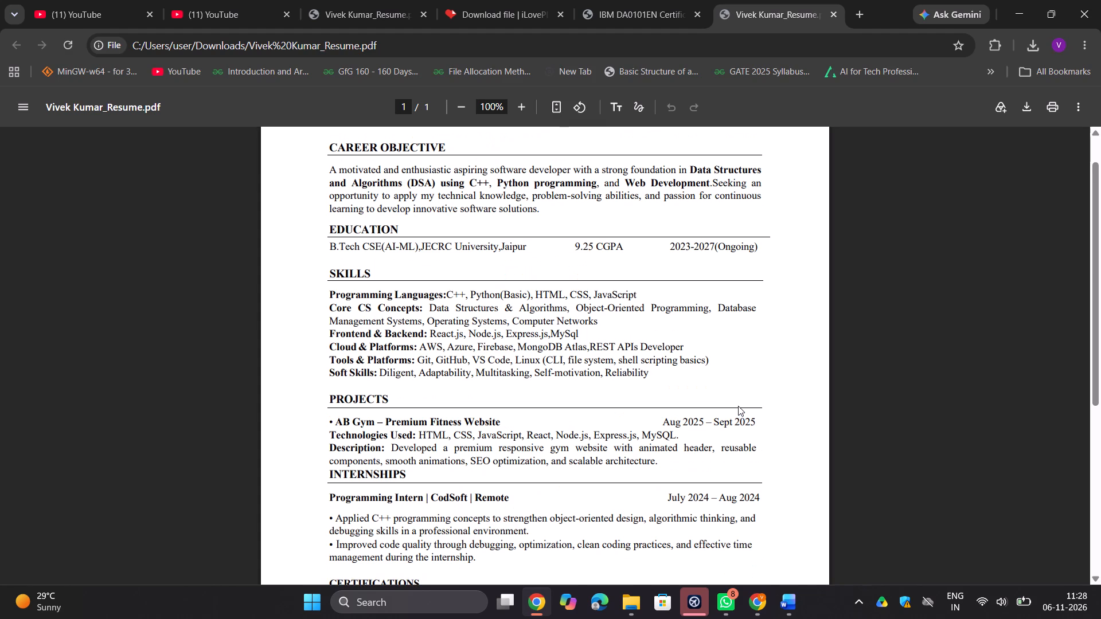
scroll(738, 406, "up", 2)
Finish checking the exported resume PDF, going from the Internships section back up to the header.
scroll(738, 406, "up", 1)
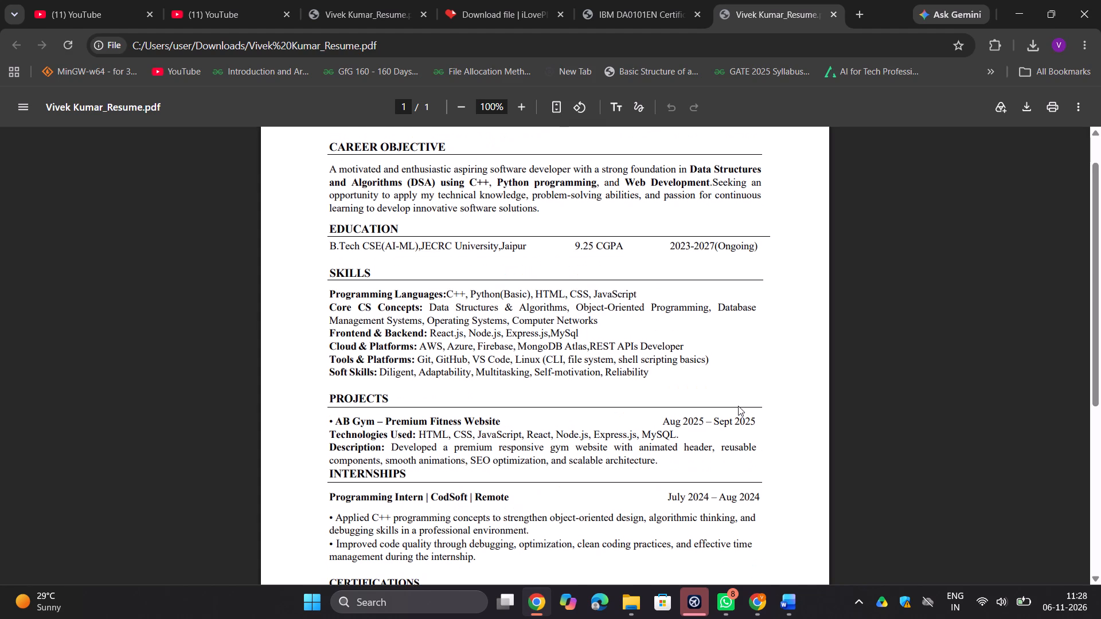
scroll(738, 406, "up", 2)
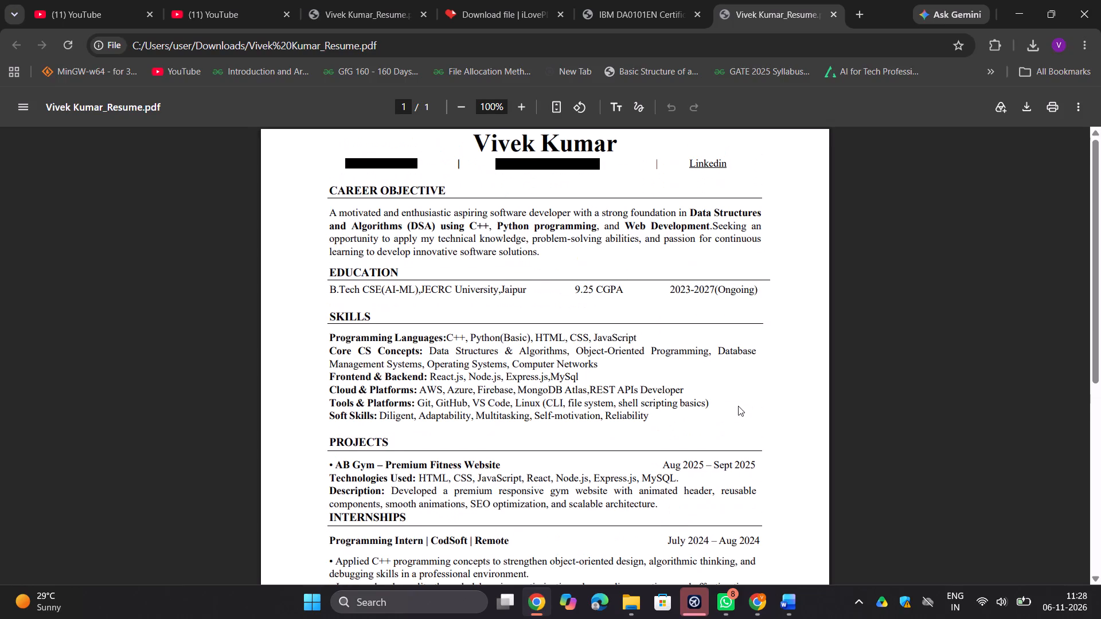
scroll(738, 406, "up", 1)
Switch to the Superset profile in the other Chrome window, close the resume preview and delete the old resume from My Resume.
left_click(768, 591)
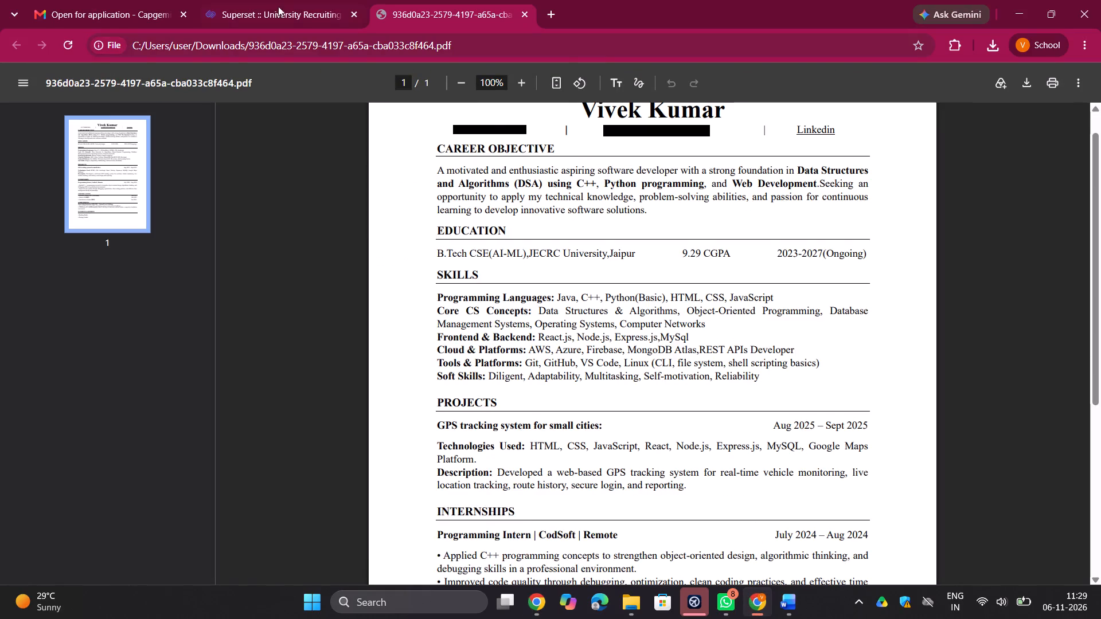
left_click(273, 7)
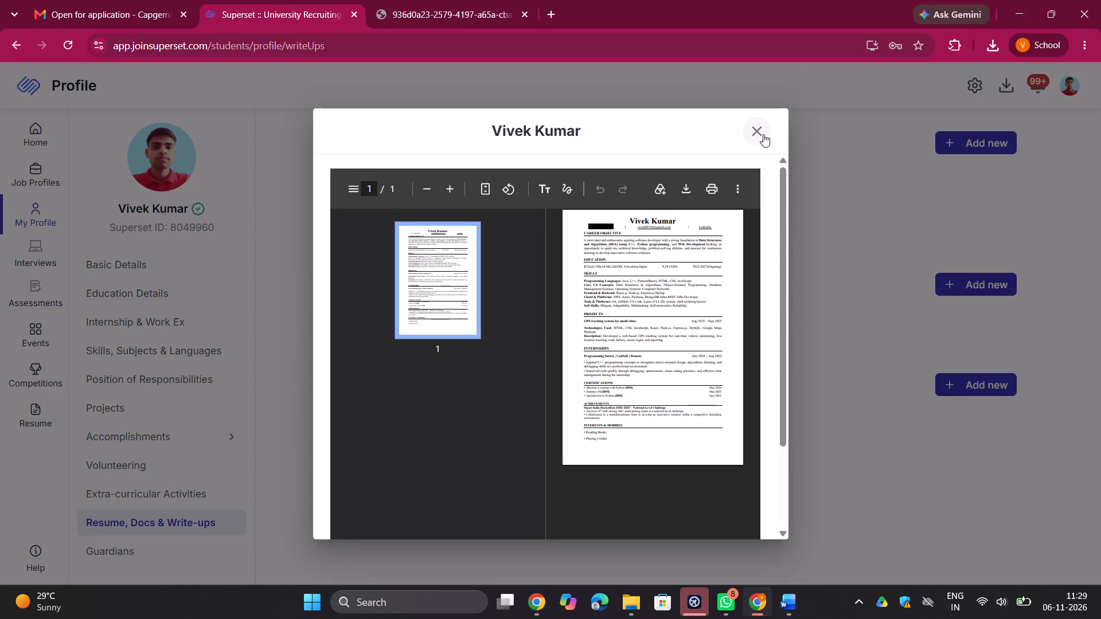
left_click(759, 131)
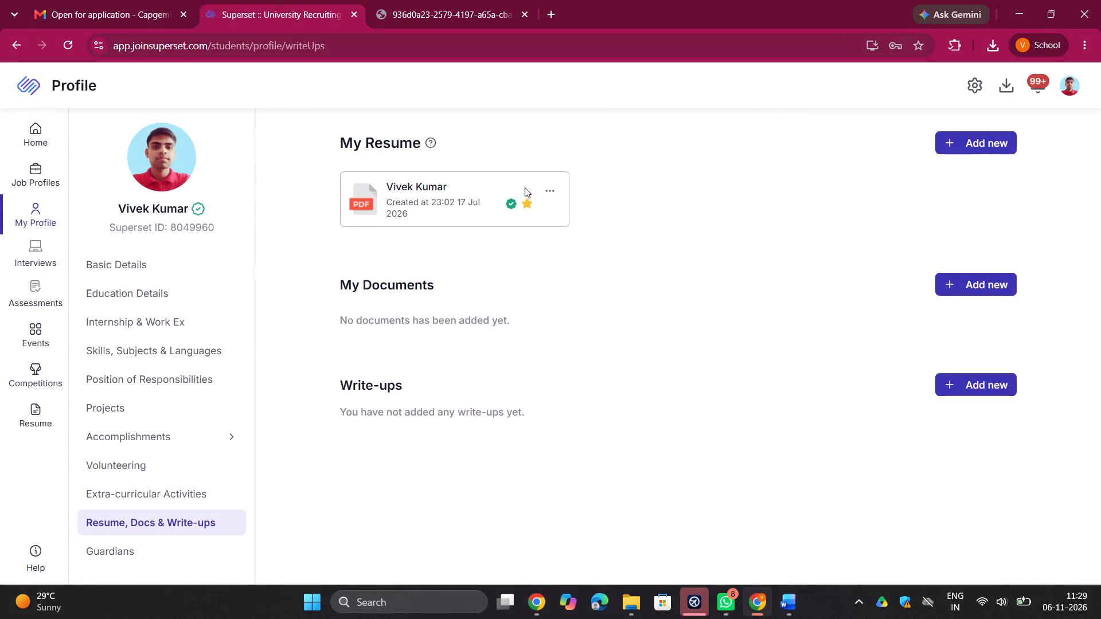
left_click(550, 190)
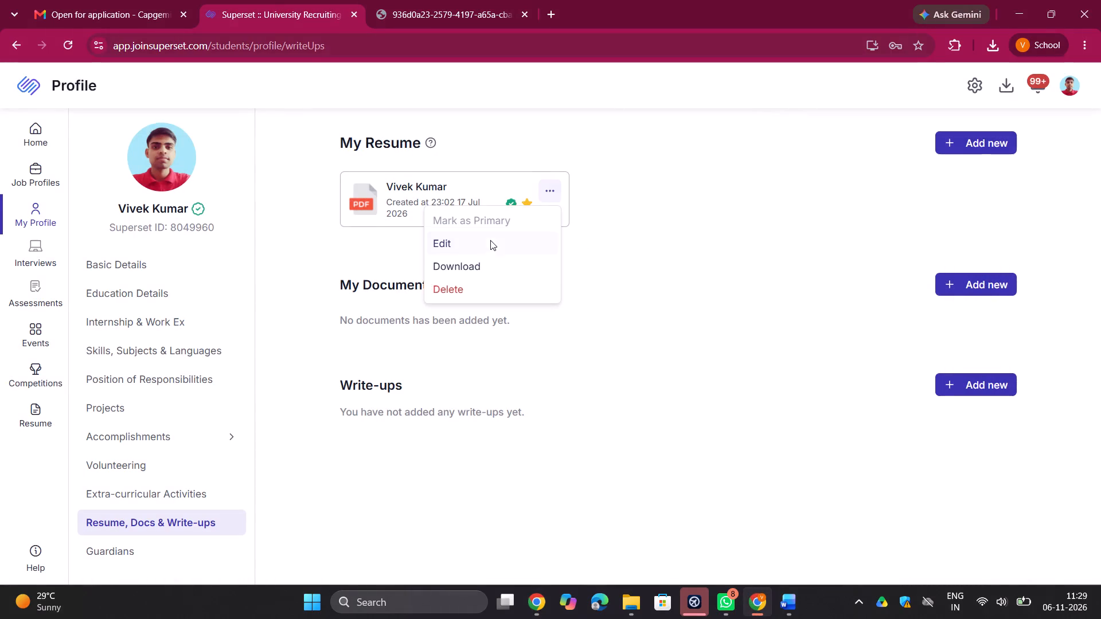
left_click(462, 284)
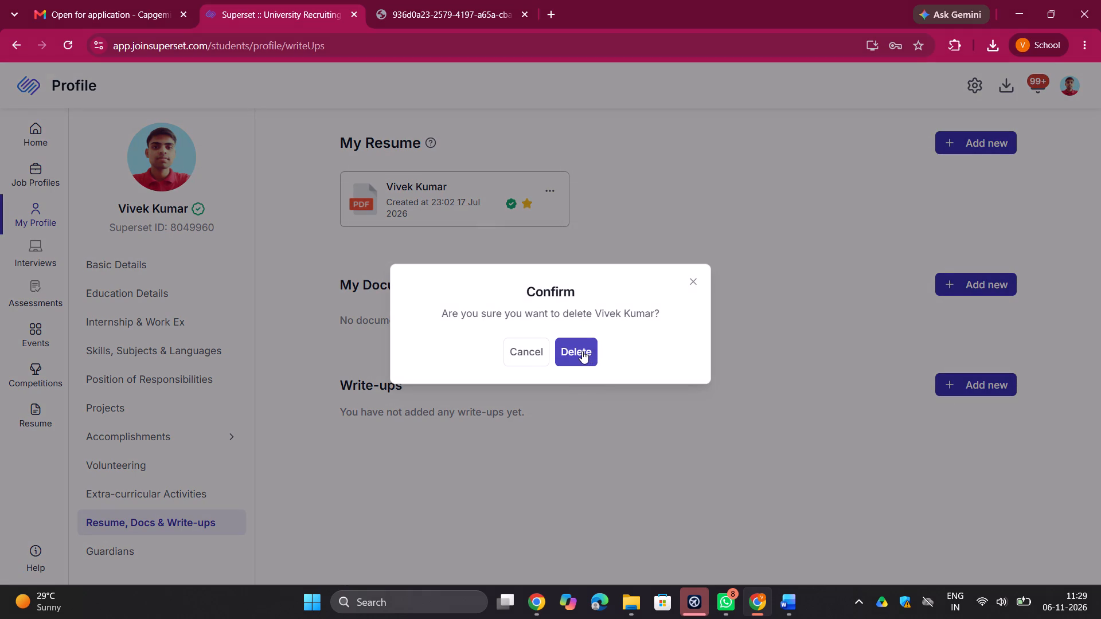
left_click(582, 351)
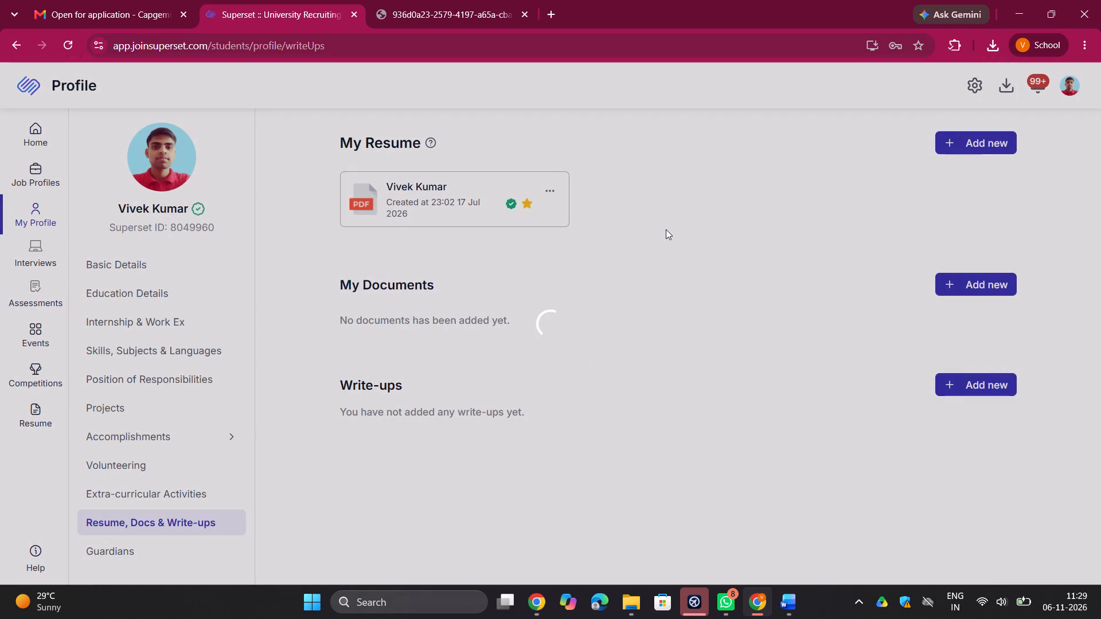
Upload the newly exported resume PDF from the Downloads folder to My Resume without a title.
left_click(979, 143)
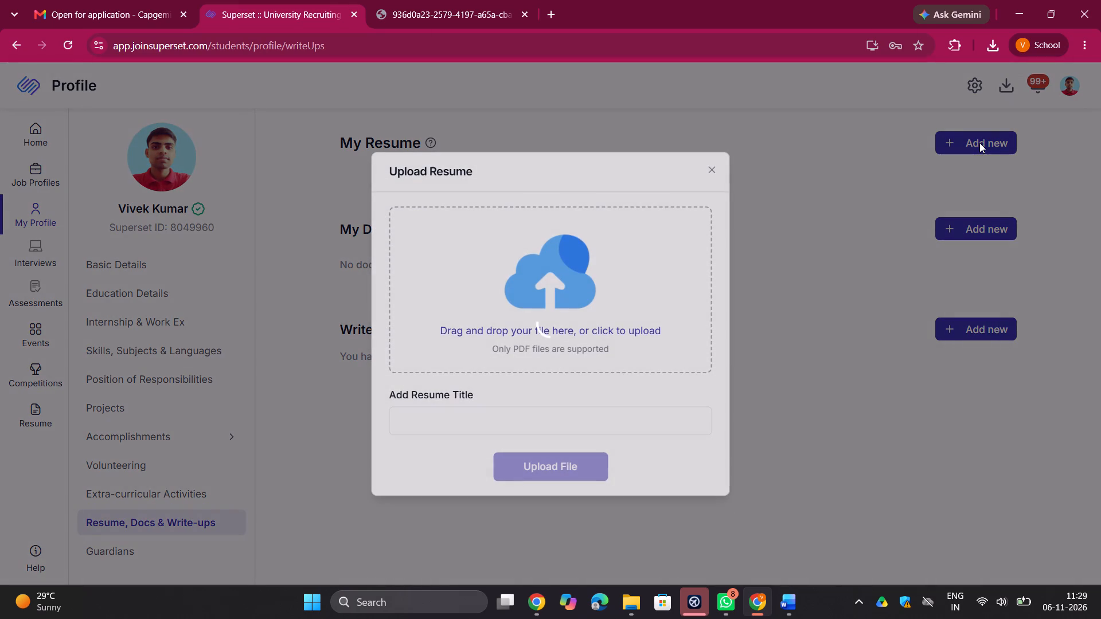
left_click(544, 288)
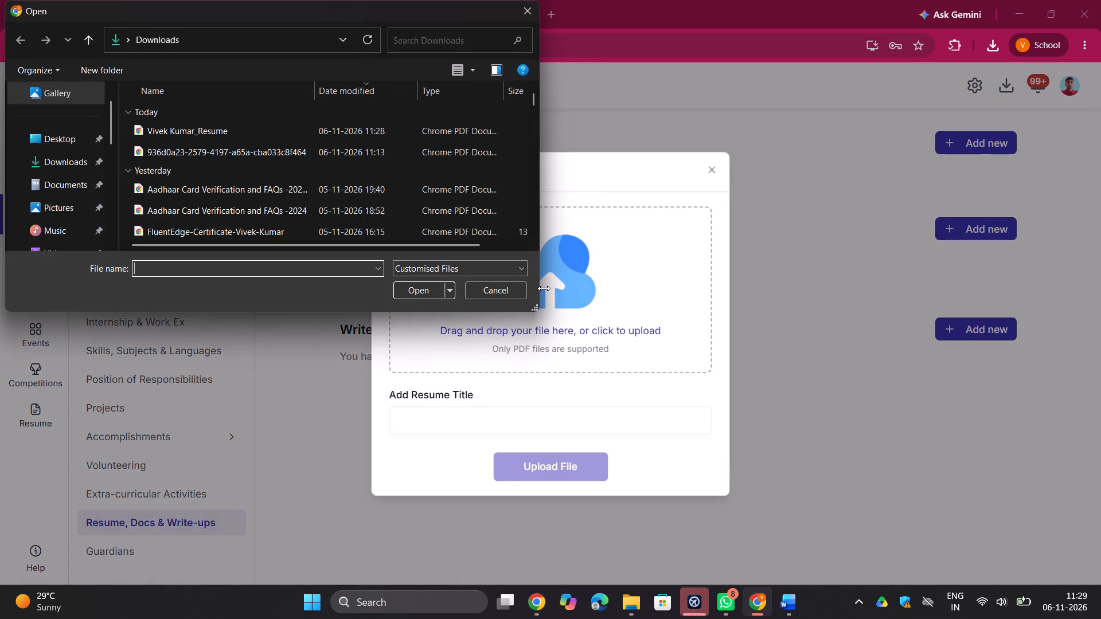
left_click(252, 133)
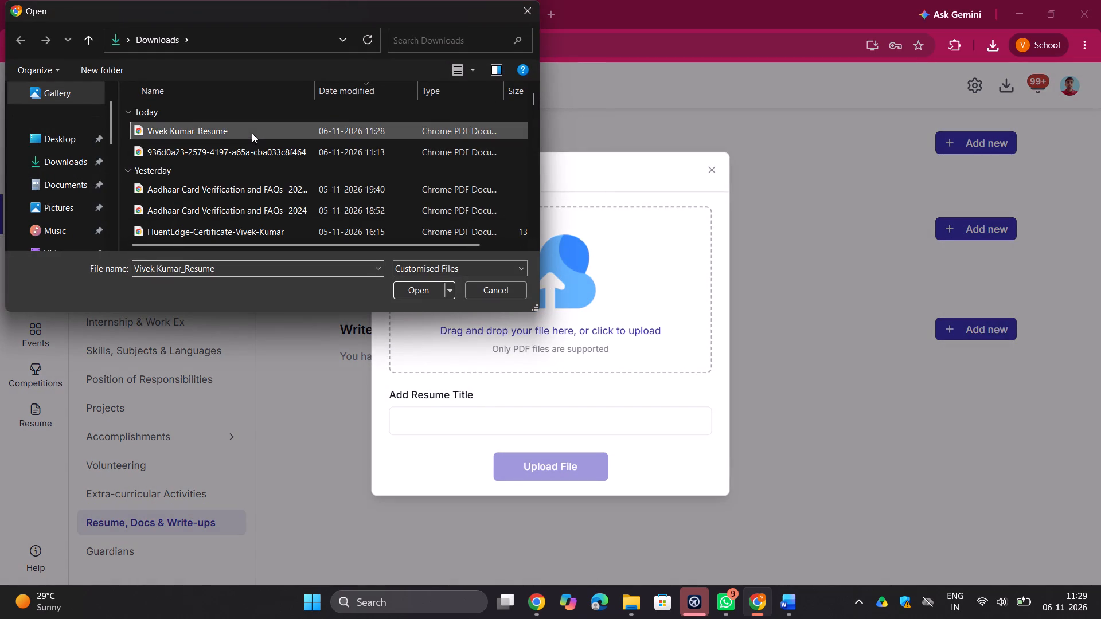
left_click(419, 288)
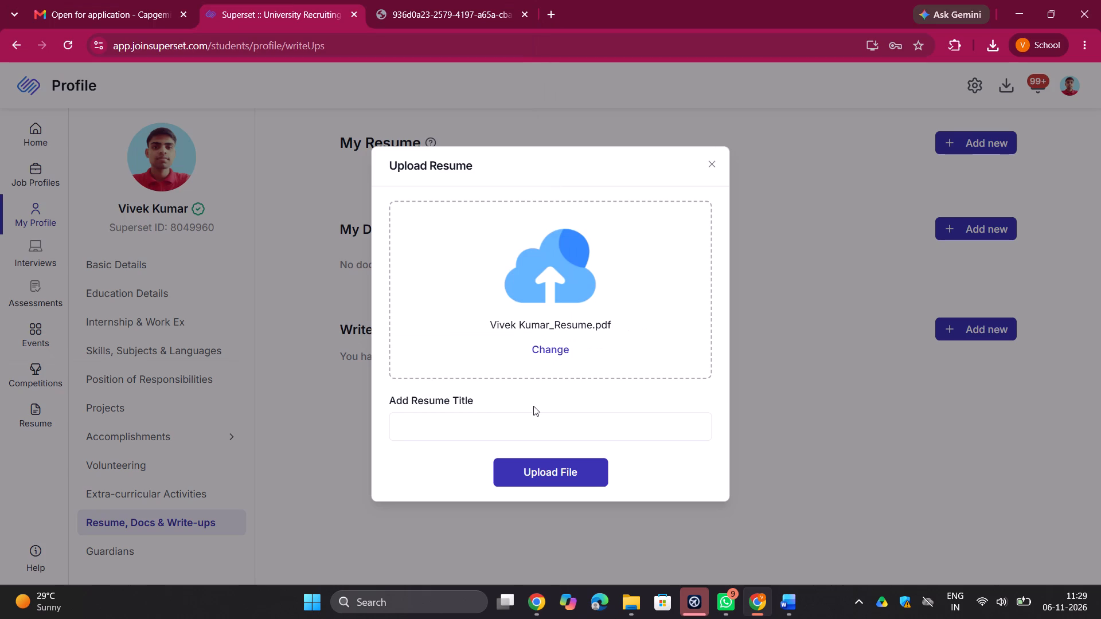
left_click(548, 472)
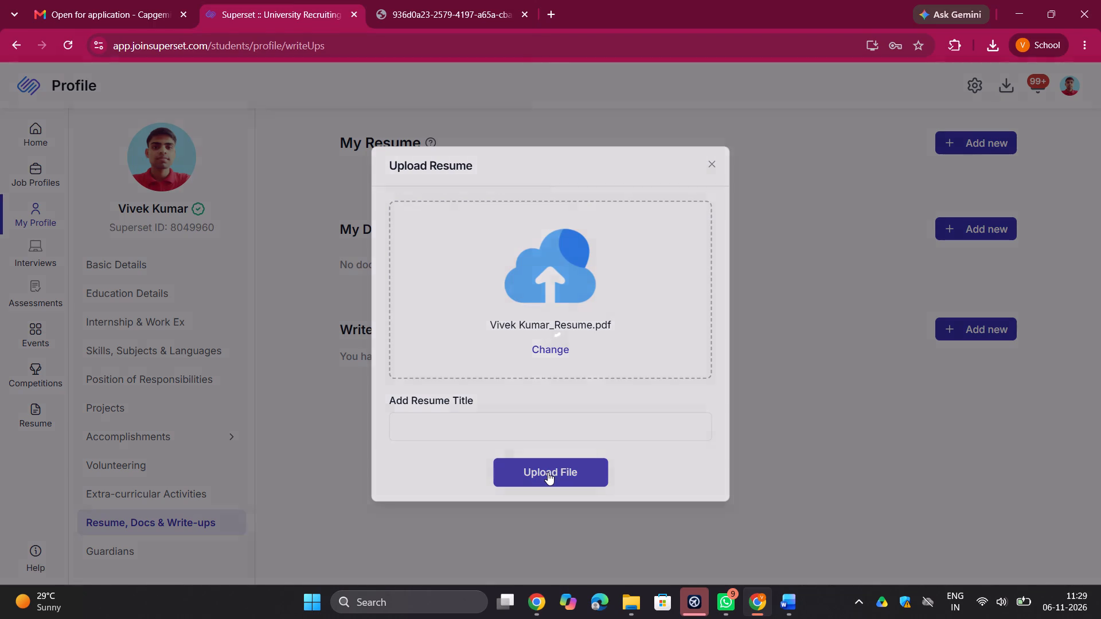
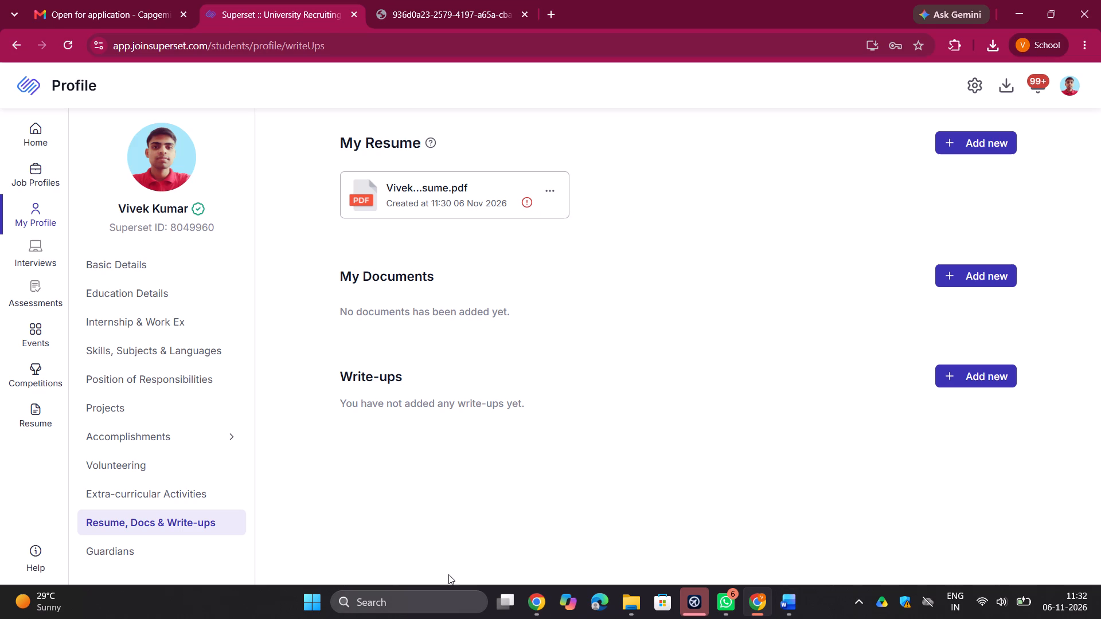
Go to the home feed, return to My Profile and review Basic Details from About down to Social Media Accounts & Profiles.
left_click(28, 140)
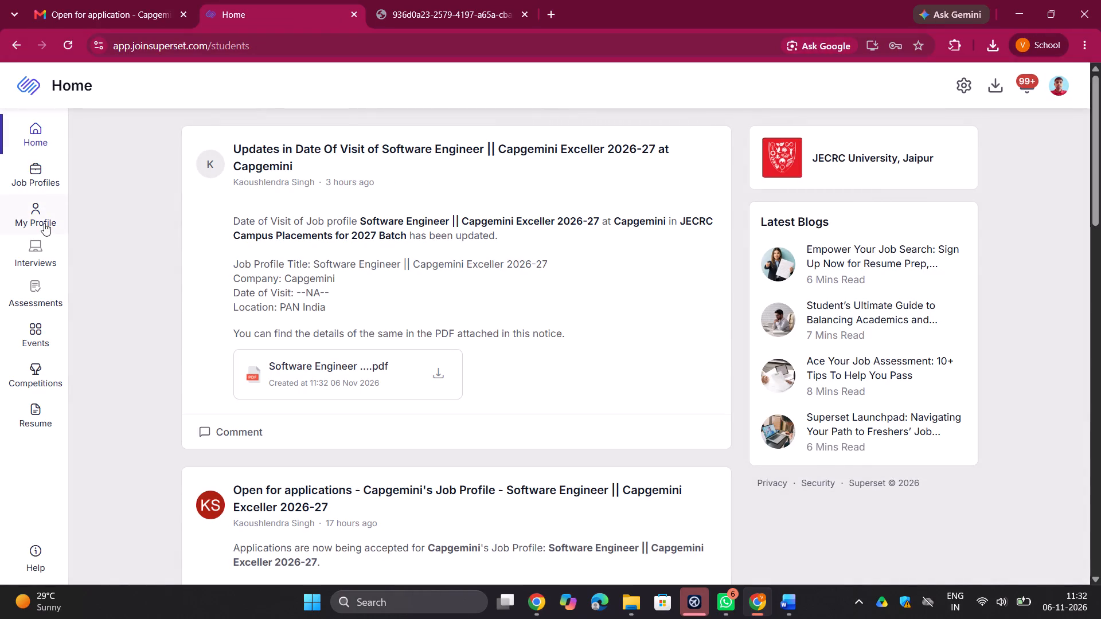
left_click(44, 223)
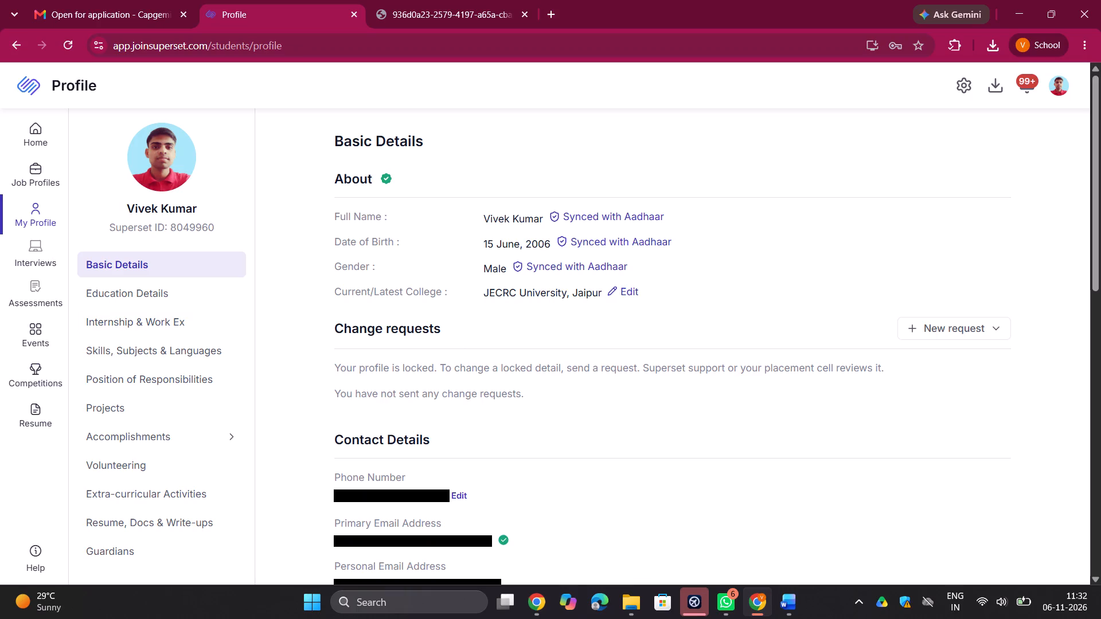
scroll(509, 368, "down", 1)
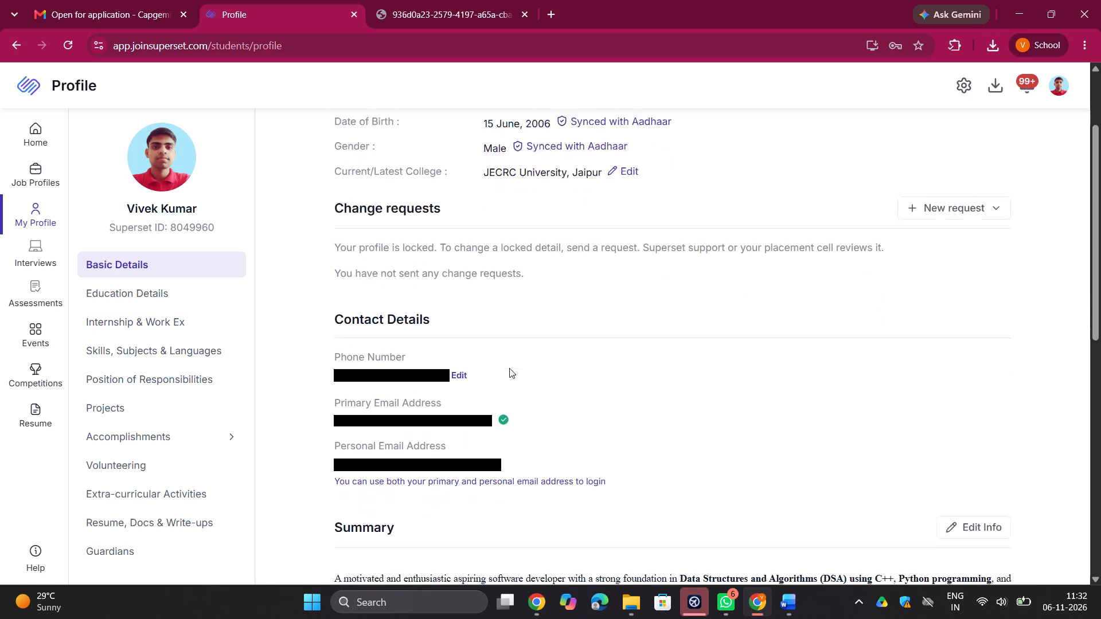
scroll(509, 368, "down", 2)
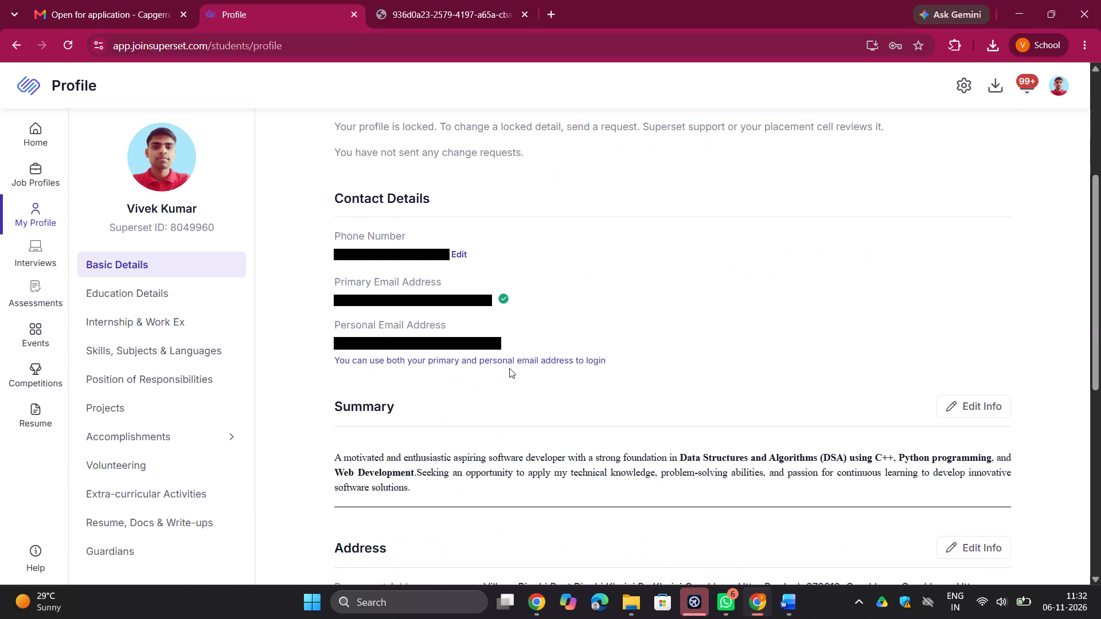
scroll(509, 368, "down", 1)
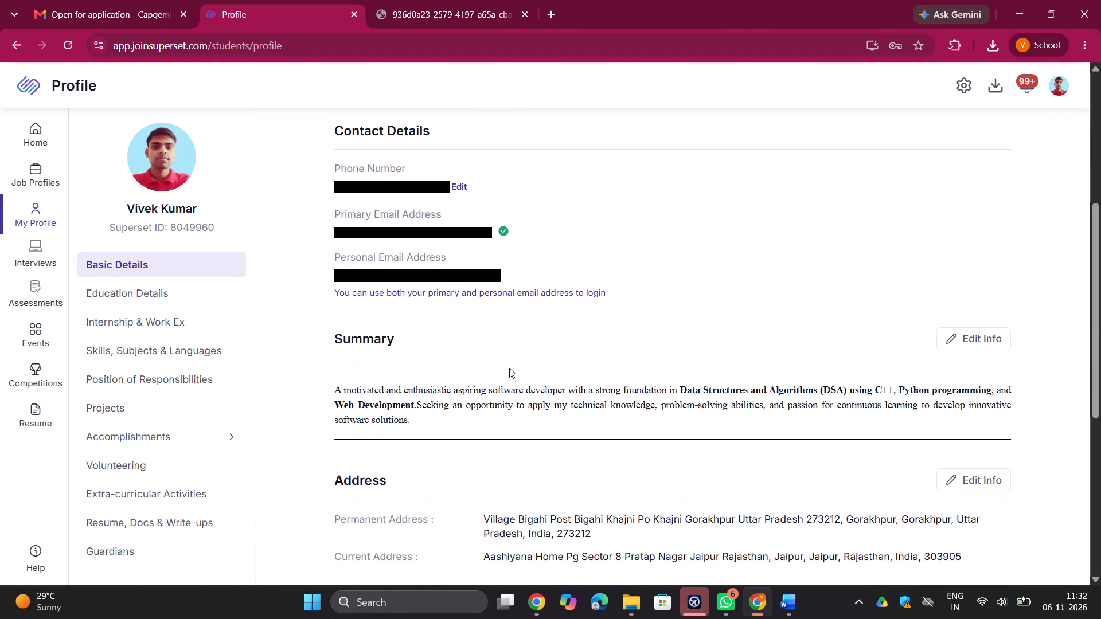
scroll(509, 368, "down", 3)
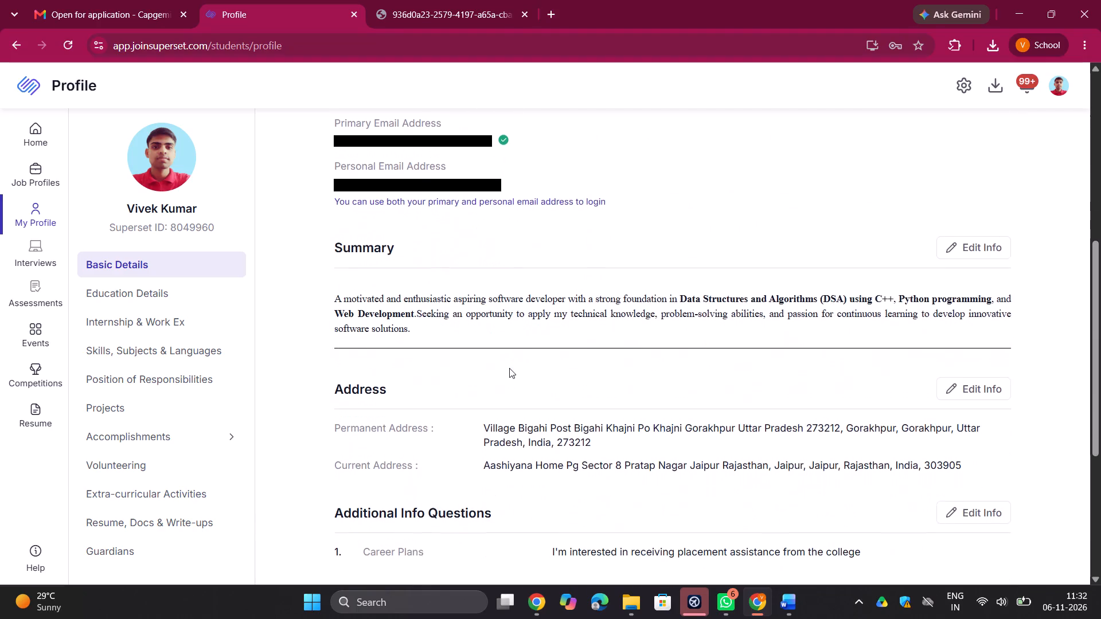
scroll(509, 368, "down", 4)
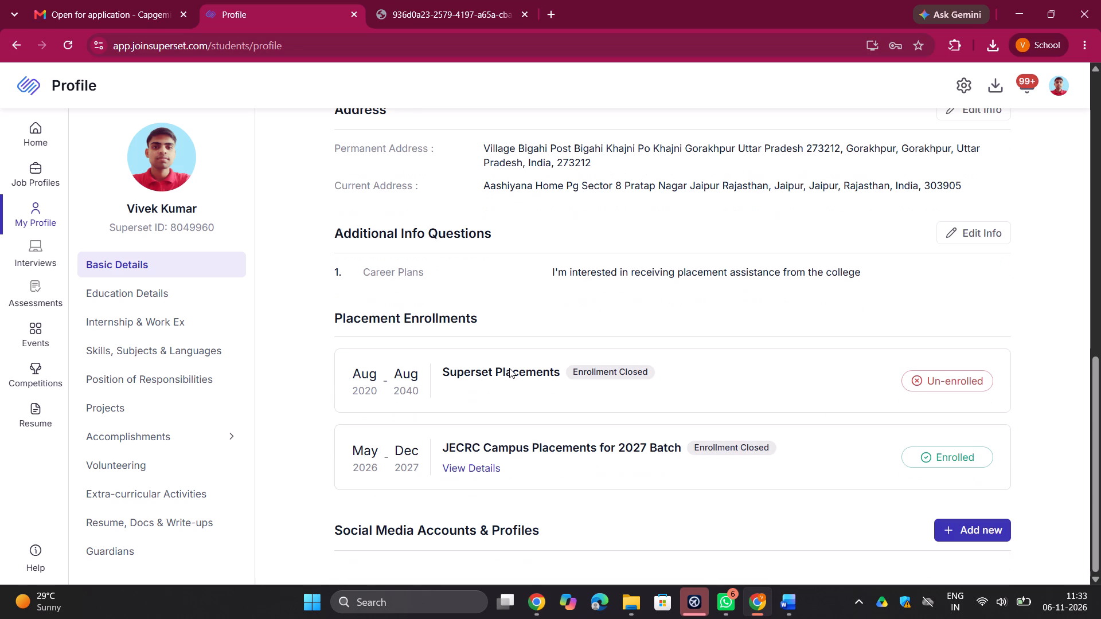
scroll(509, 368, "down", 4)
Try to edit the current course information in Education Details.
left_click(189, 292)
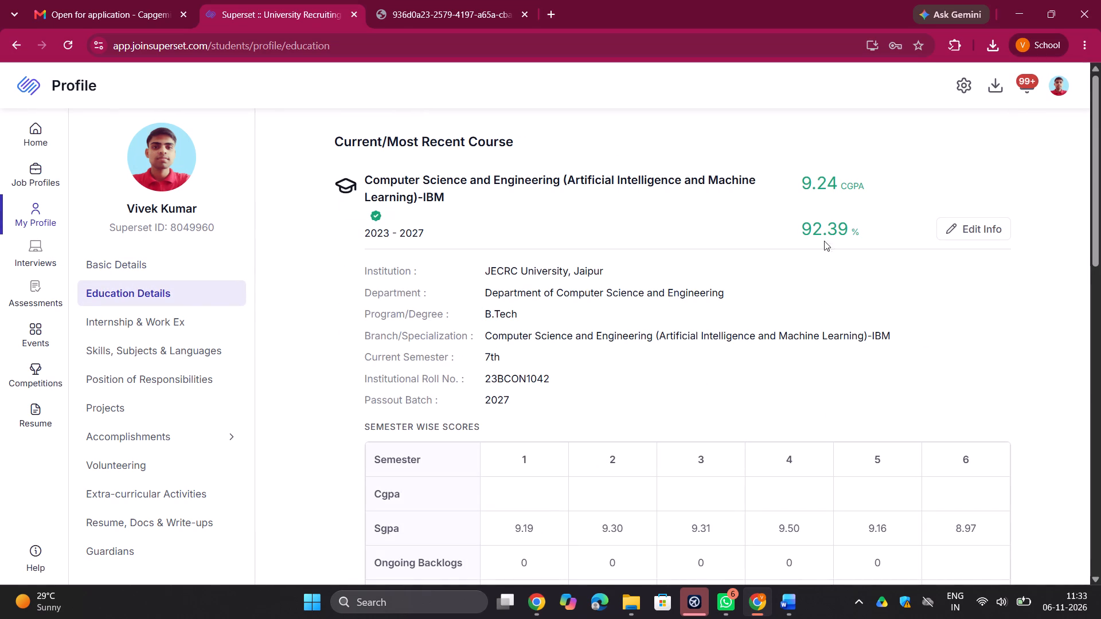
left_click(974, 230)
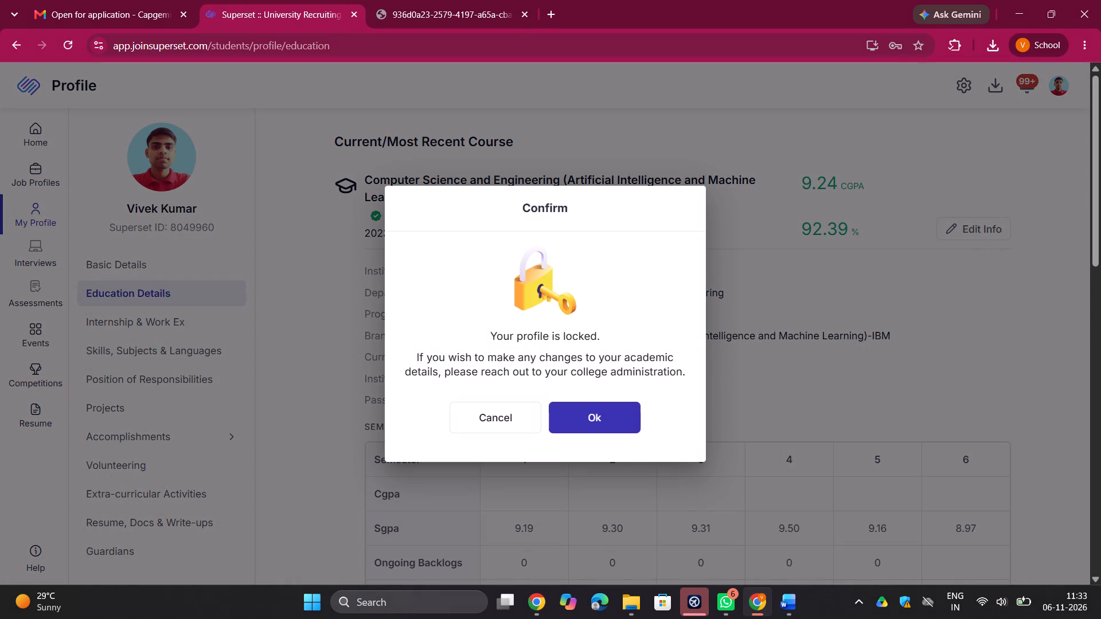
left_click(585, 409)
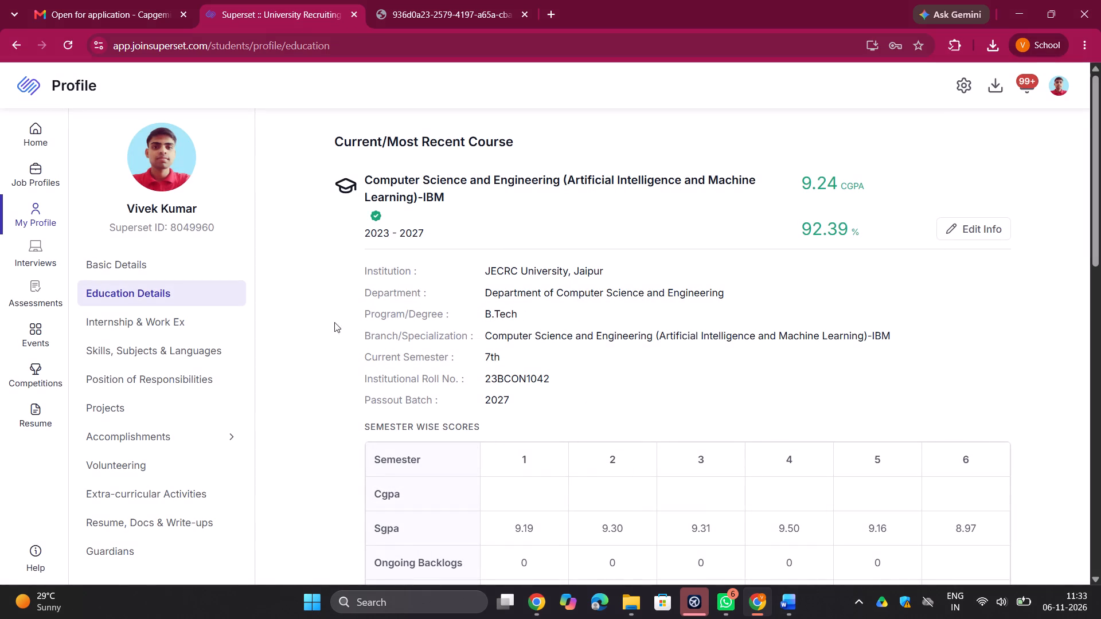
Reload the profile page, revisit Basic Details and reopen Resume, Docs & Write-ups to check the uploaded resume.
scroll(201, 497, "down", 1)
scroll(108, 469, "down", 1)
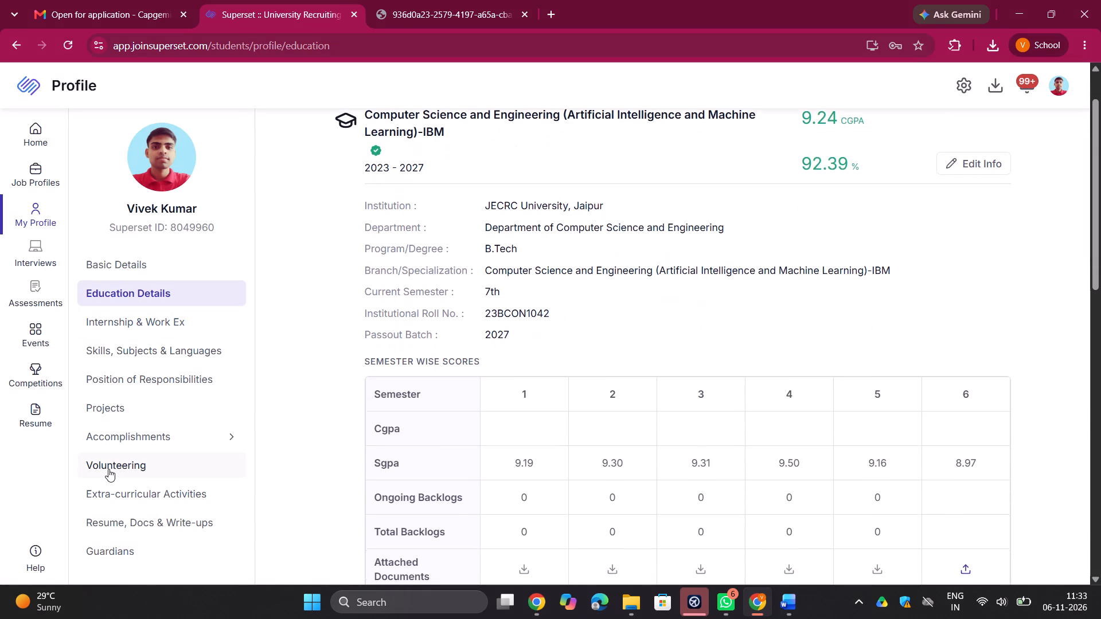
scroll(108, 469, "down", 1)
scroll(150, 539, "down", 1)
scroll(150, 539, "up", 4)
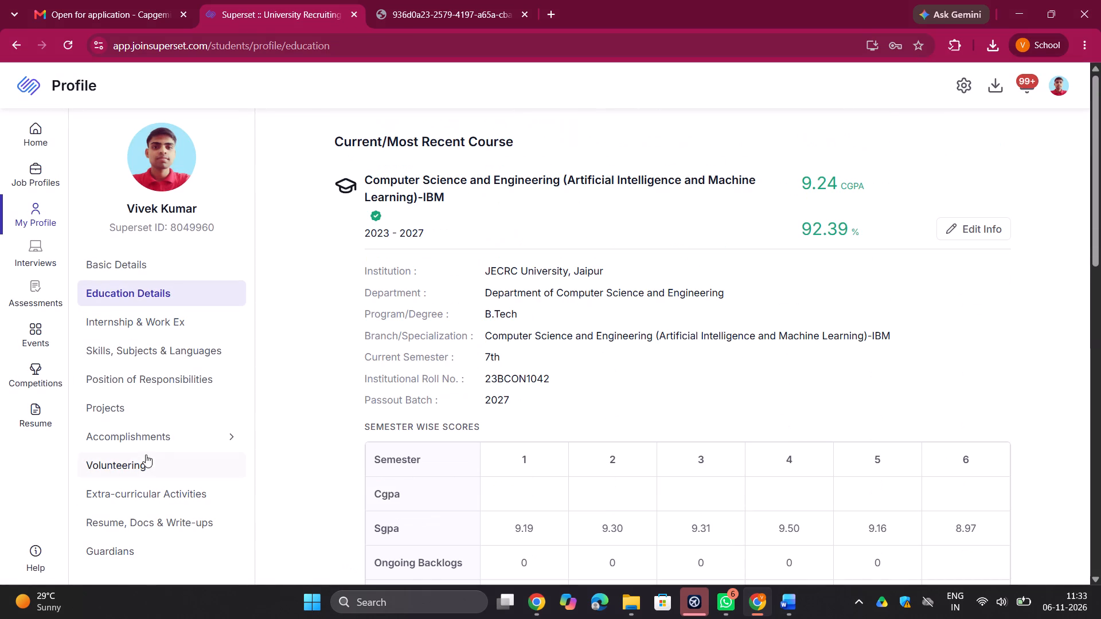
left_click(68, 38)
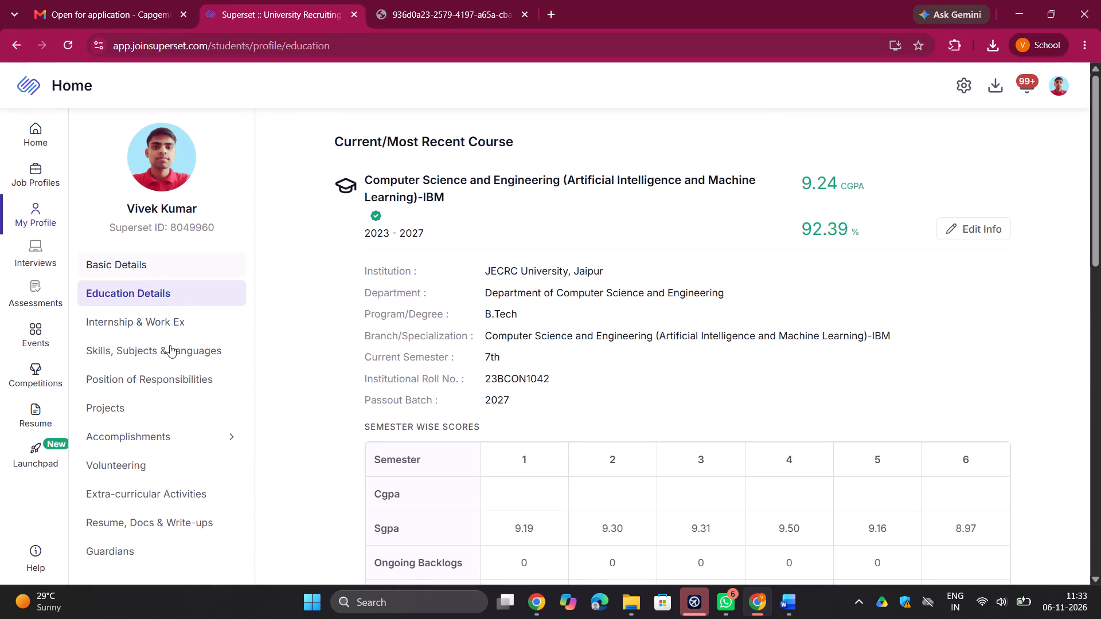
scroll(169, 355, "down", 1)
right_click(163, 482)
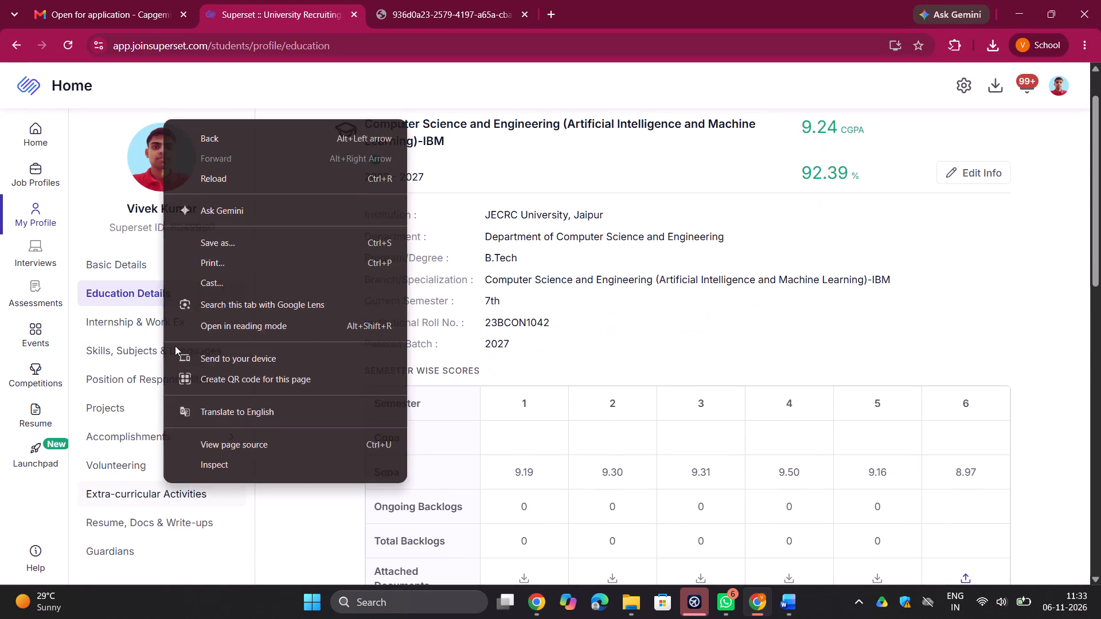
left_click(130, 305)
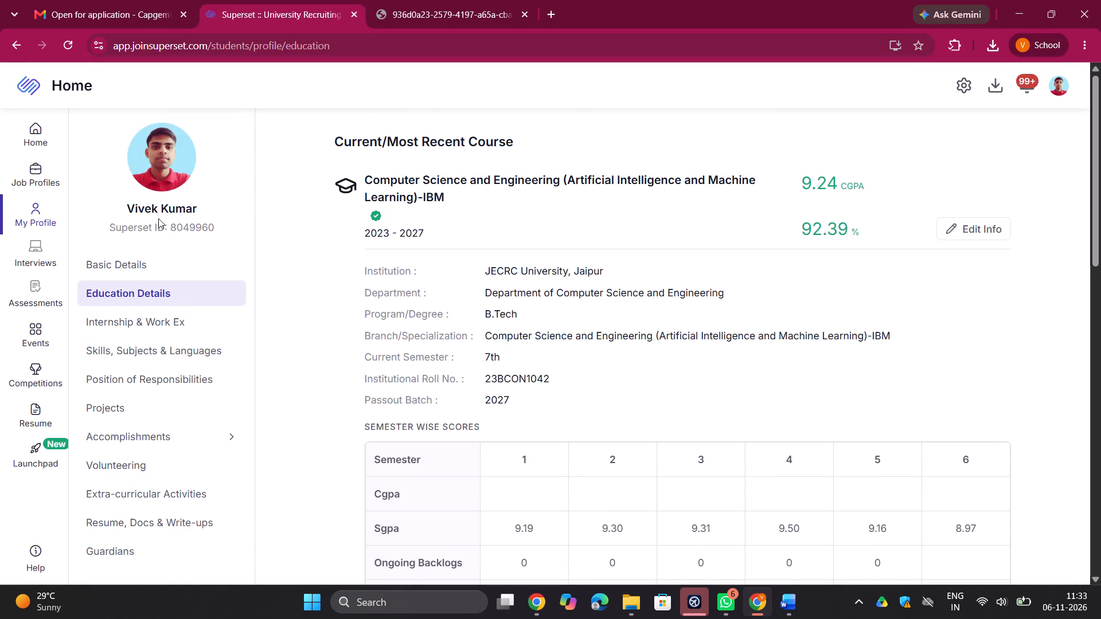
left_click(130, 263)
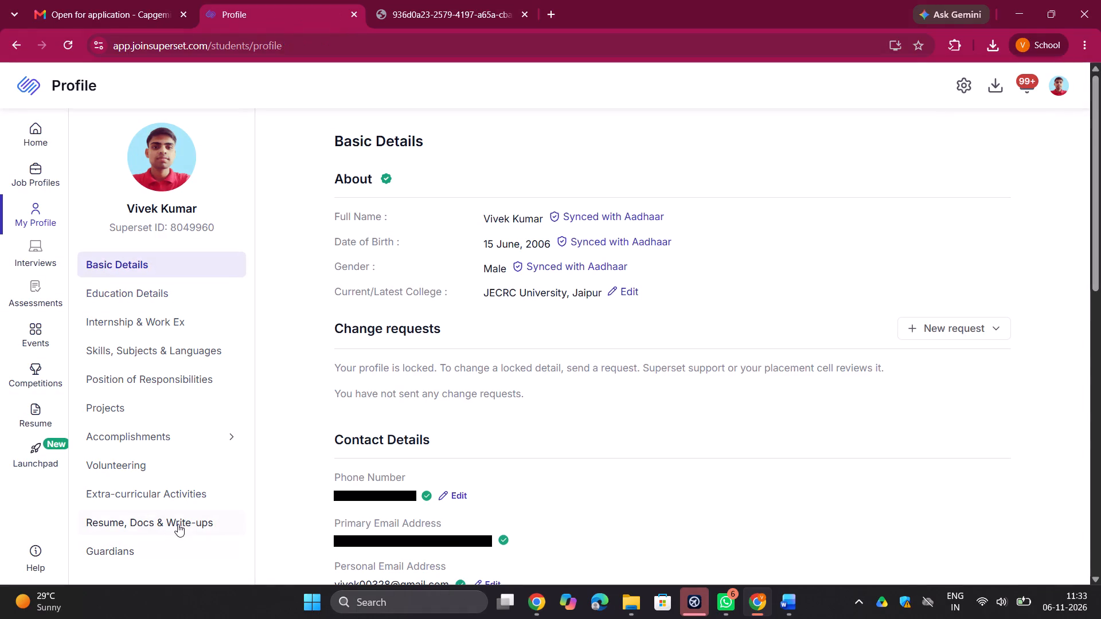
left_click(177, 523)
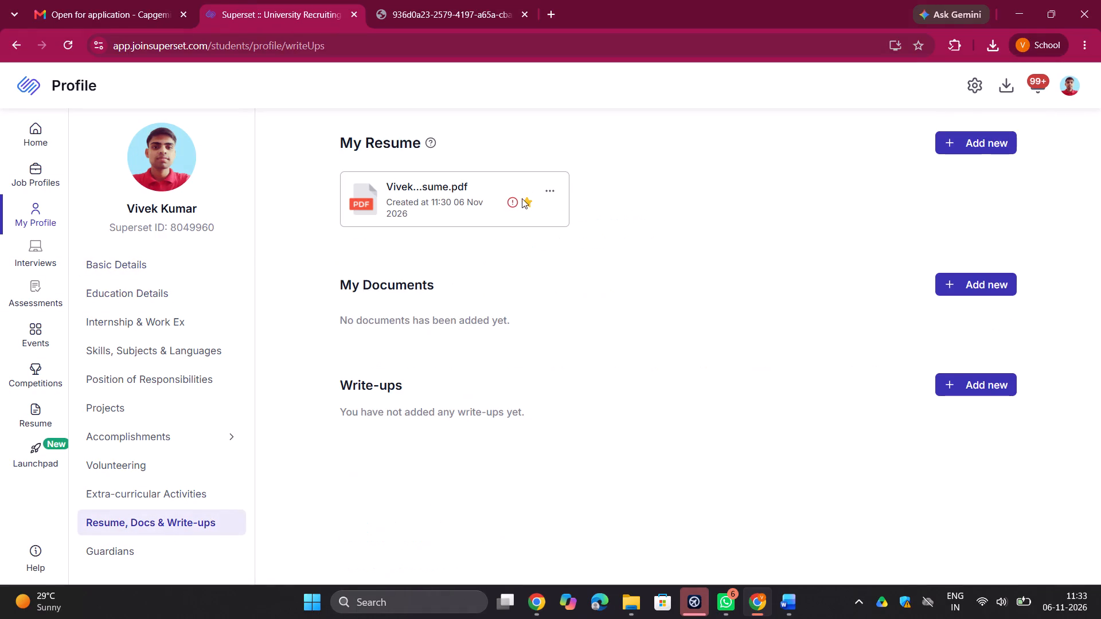
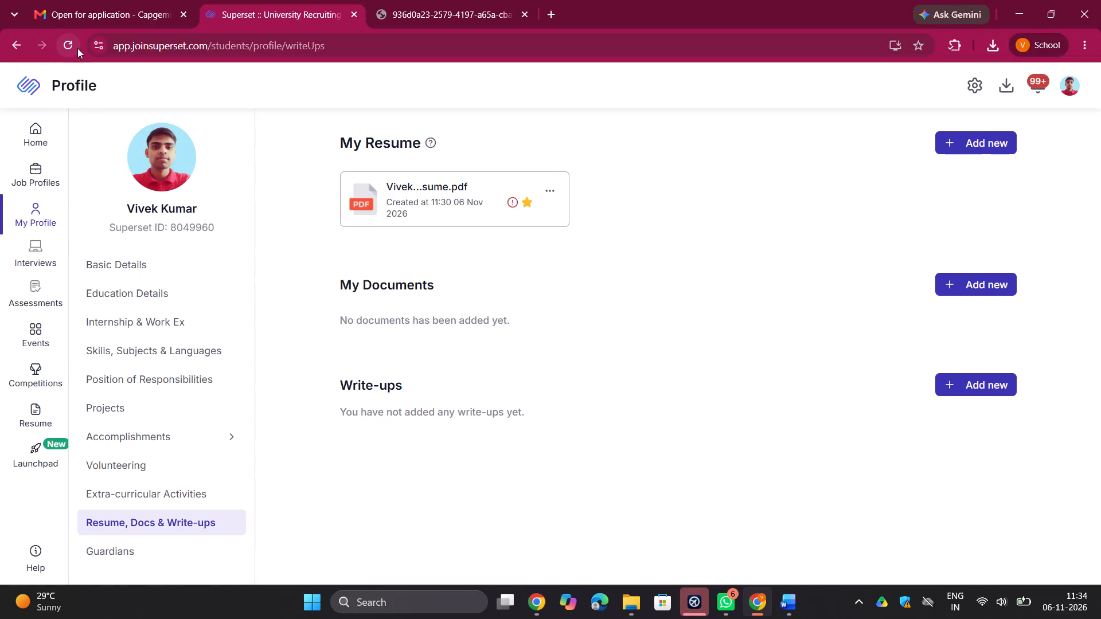
Reload the Resume, Docs & Write-ups page to recheck the uploaded resume.
left_click(76, 47)
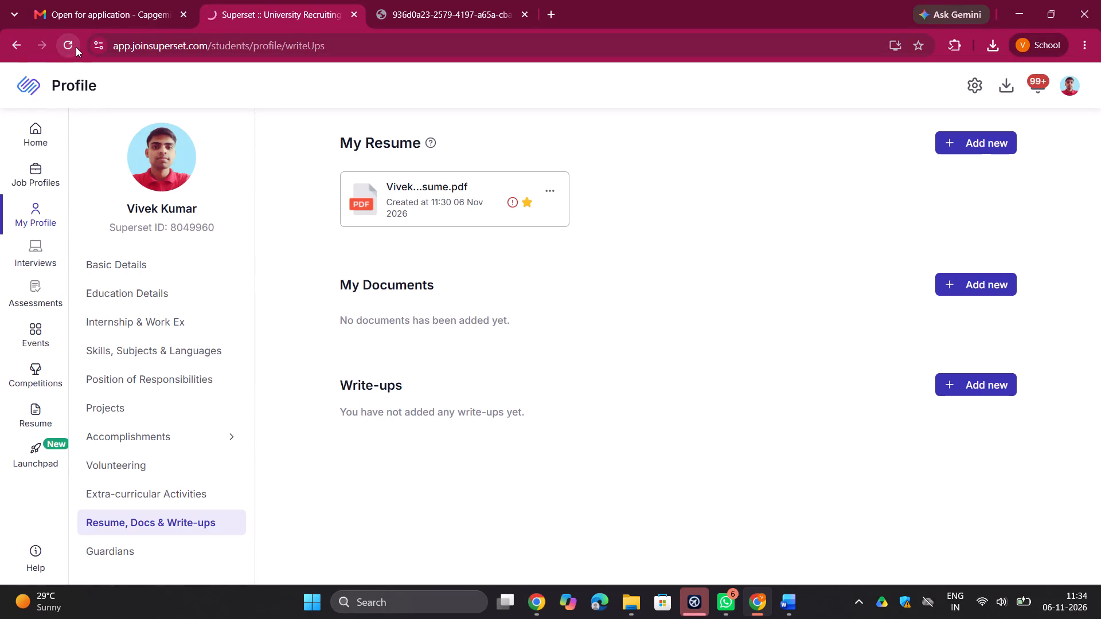
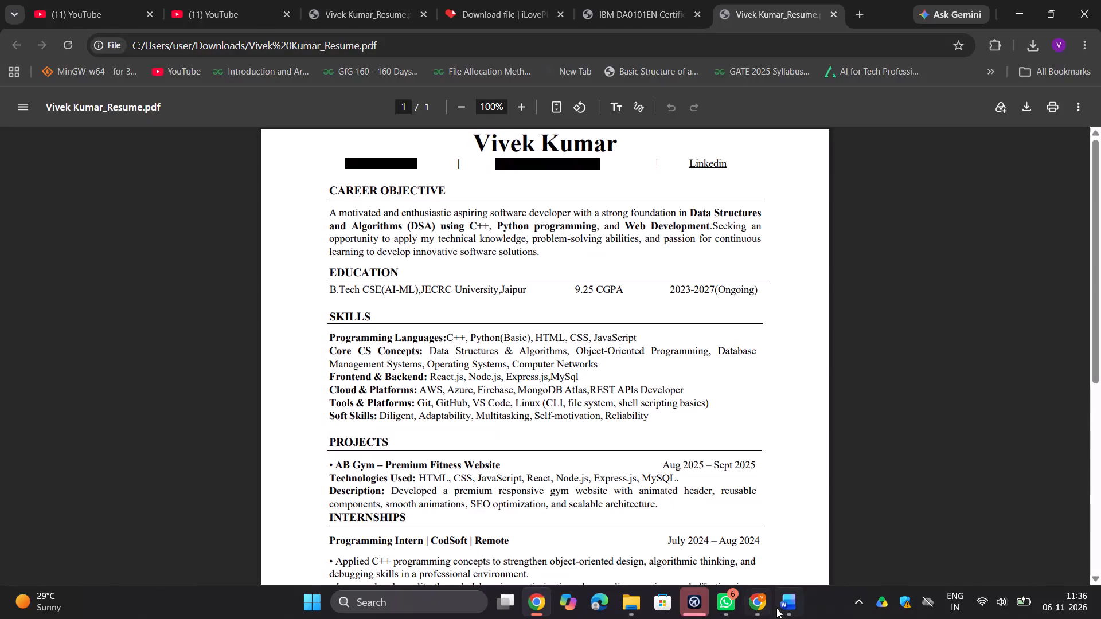
In the Superset job profiles, change the resume on the Capgemini Exceller 2026-27 Software Engineer application to the newly uploaded resume PDF.
left_click(767, 609)
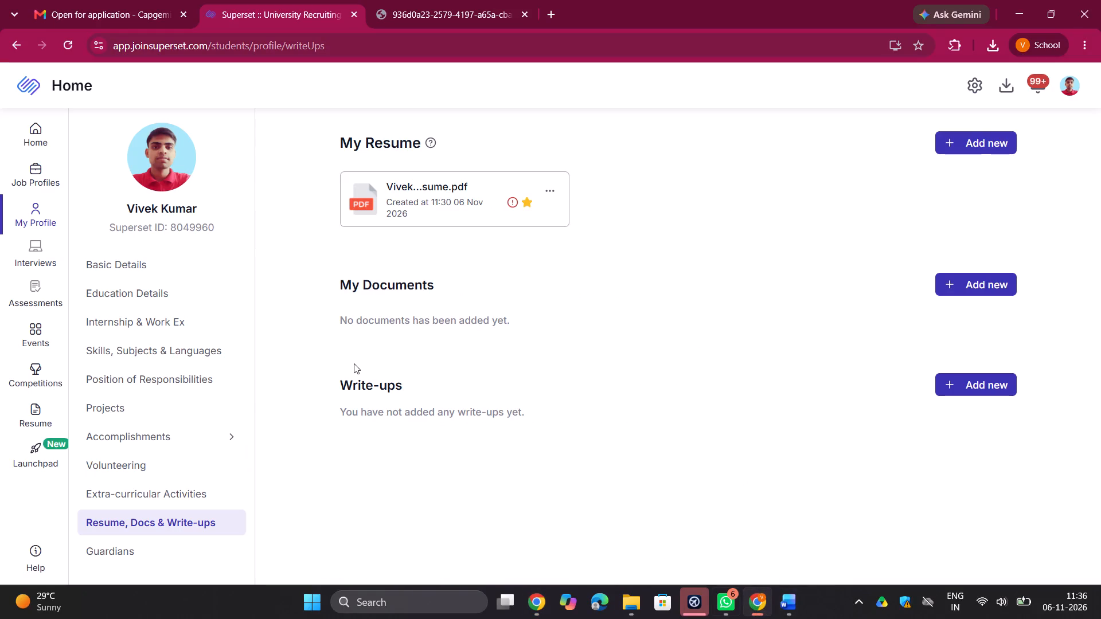
left_click(30, 173)
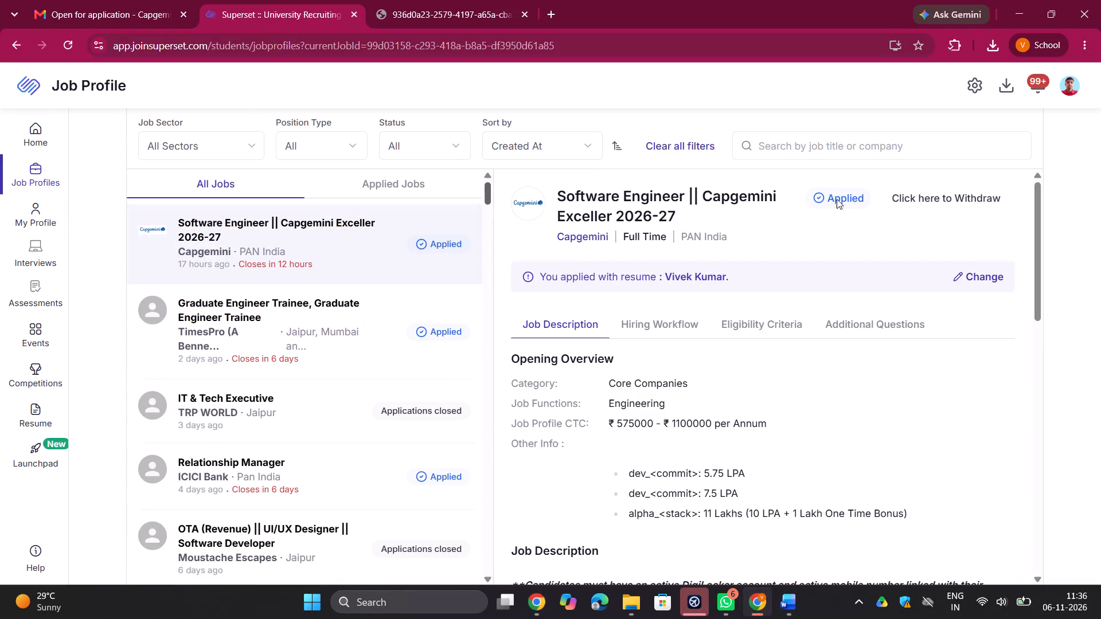
left_click(975, 273)
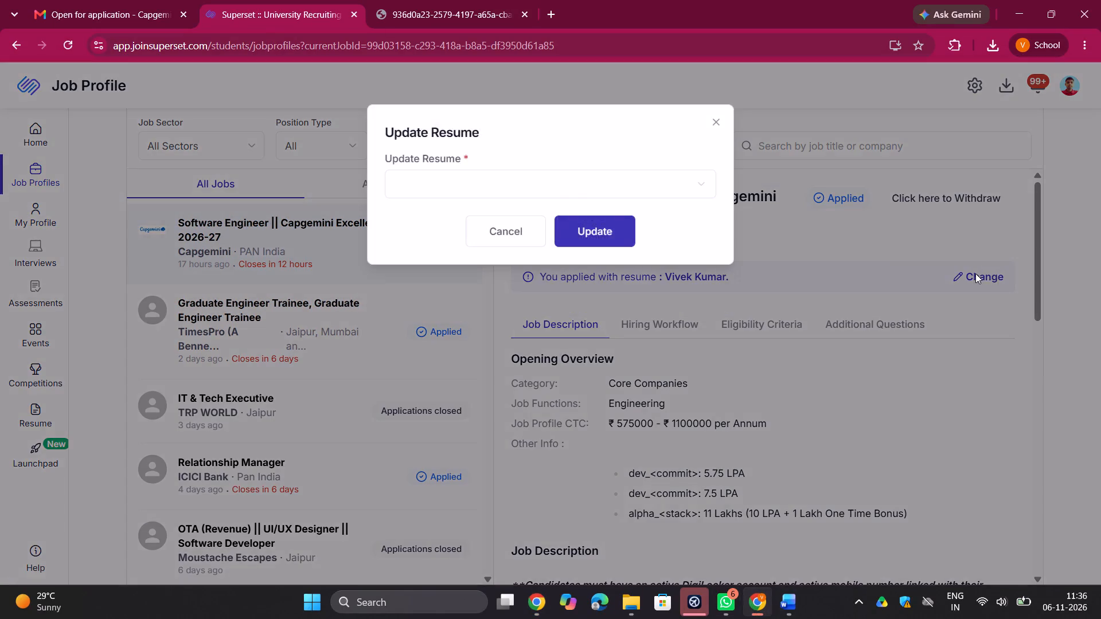
left_click(614, 183)
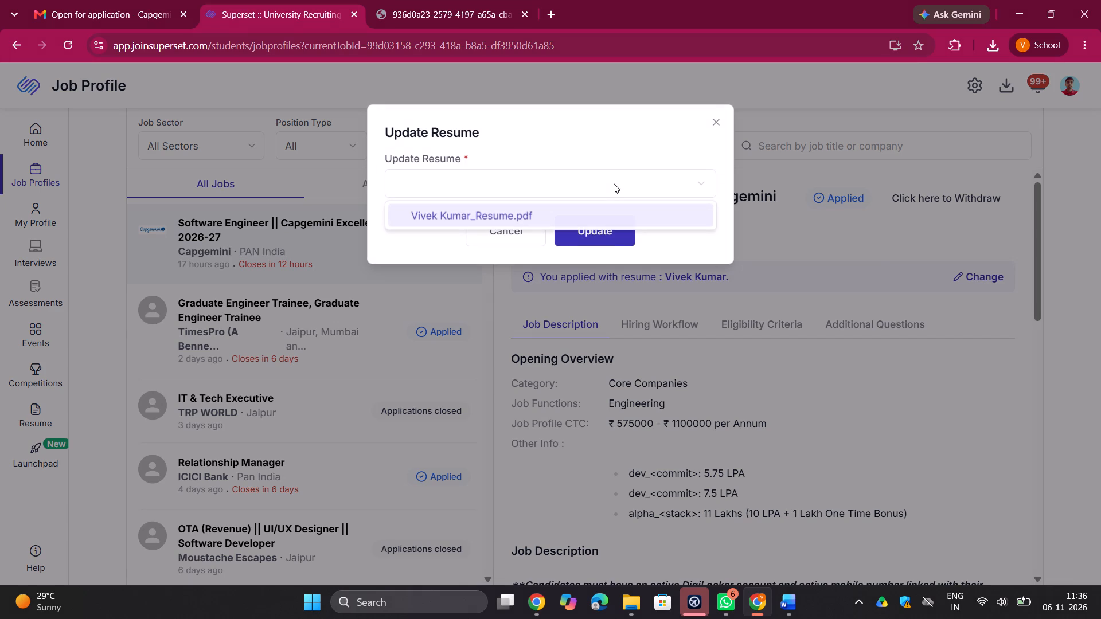
left_click(550, 218)
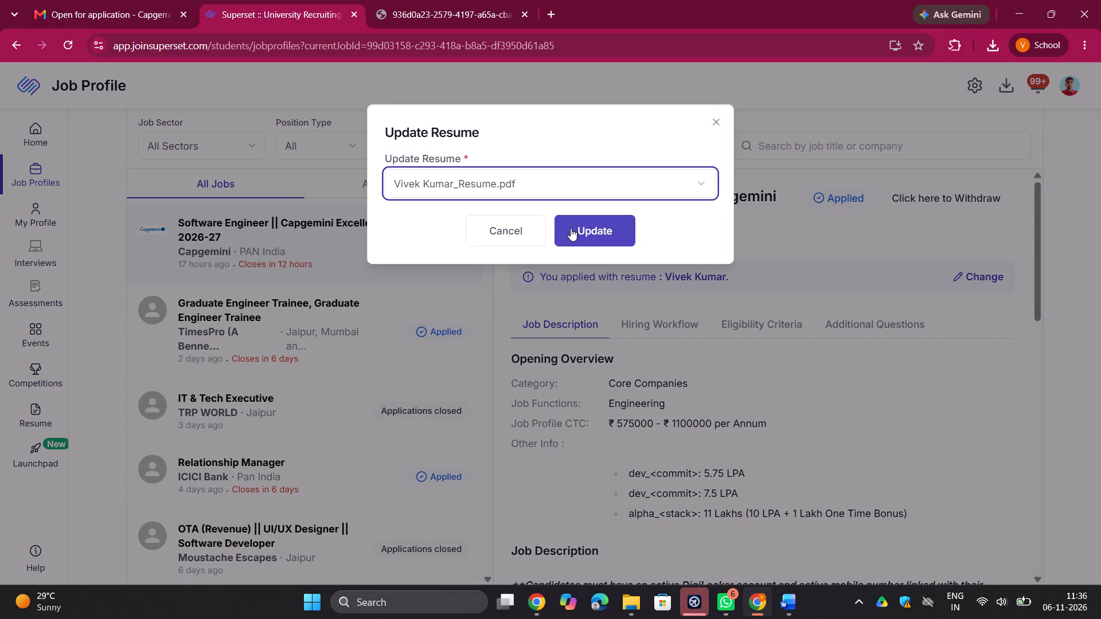
left_click(572, 229)
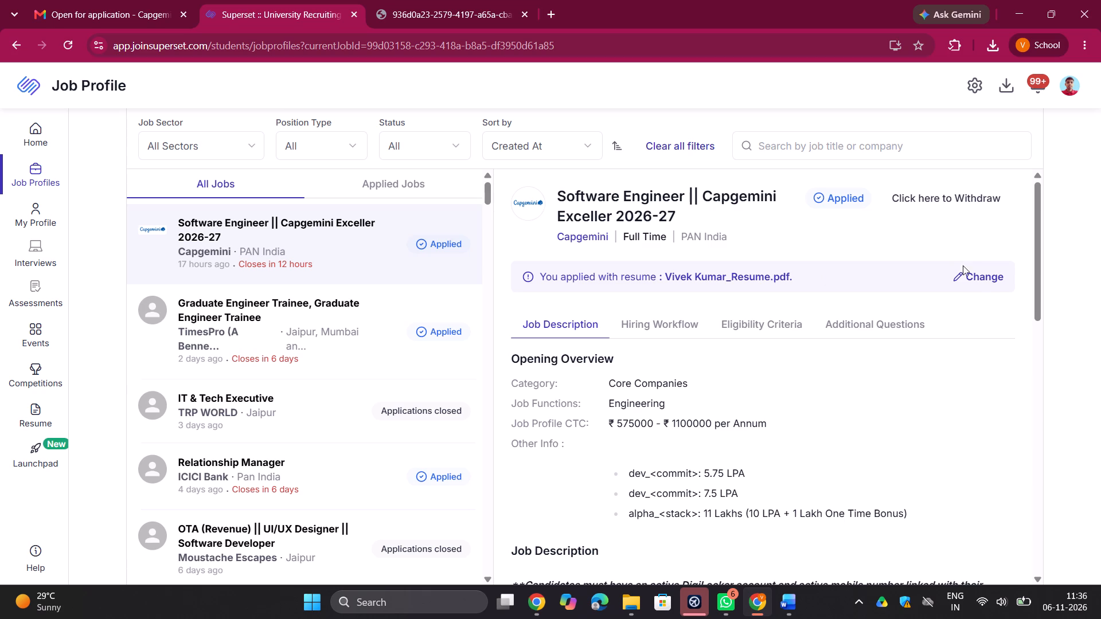
Check which resume is selected for the Capgemini application, leaving the selection as it is.
left_click(526, 280)
triple_click(526, 280)
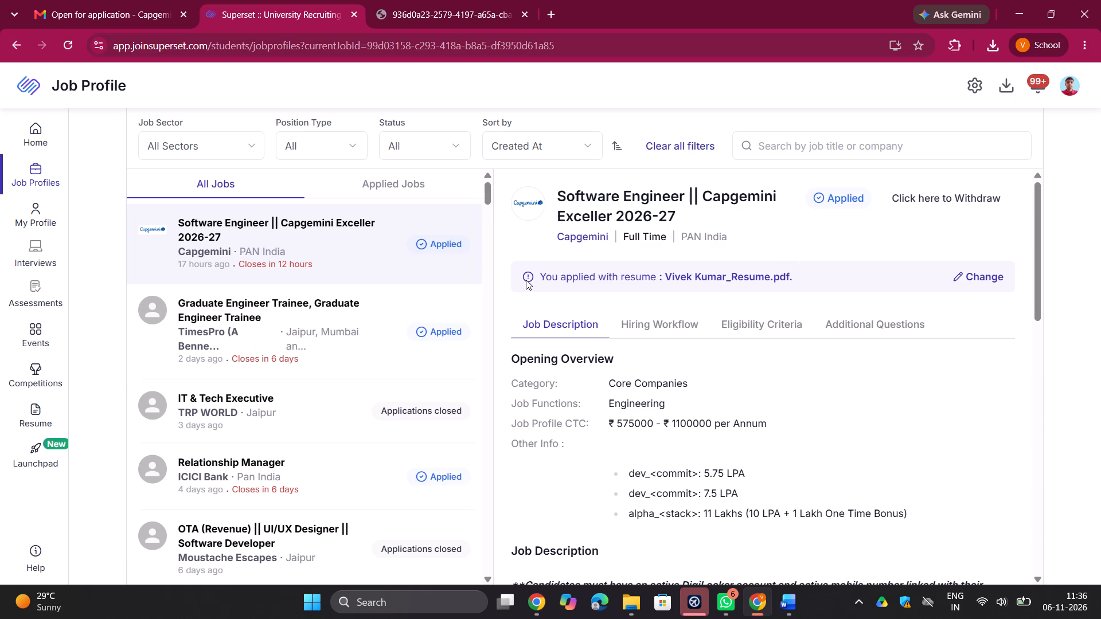
left_click(526, 280)
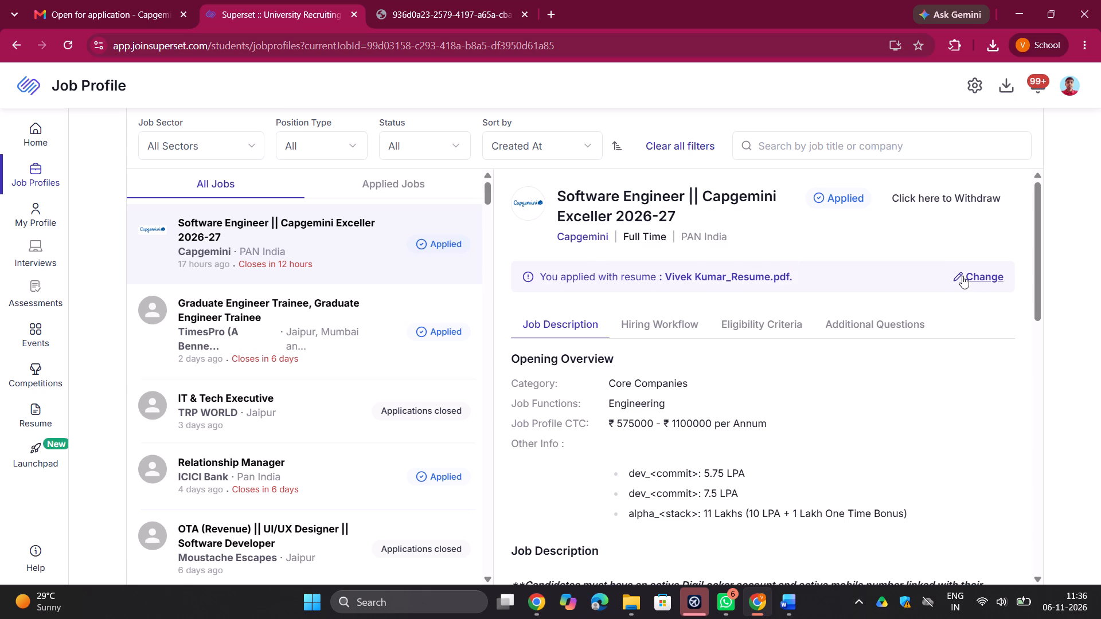
left_click(964, 278)
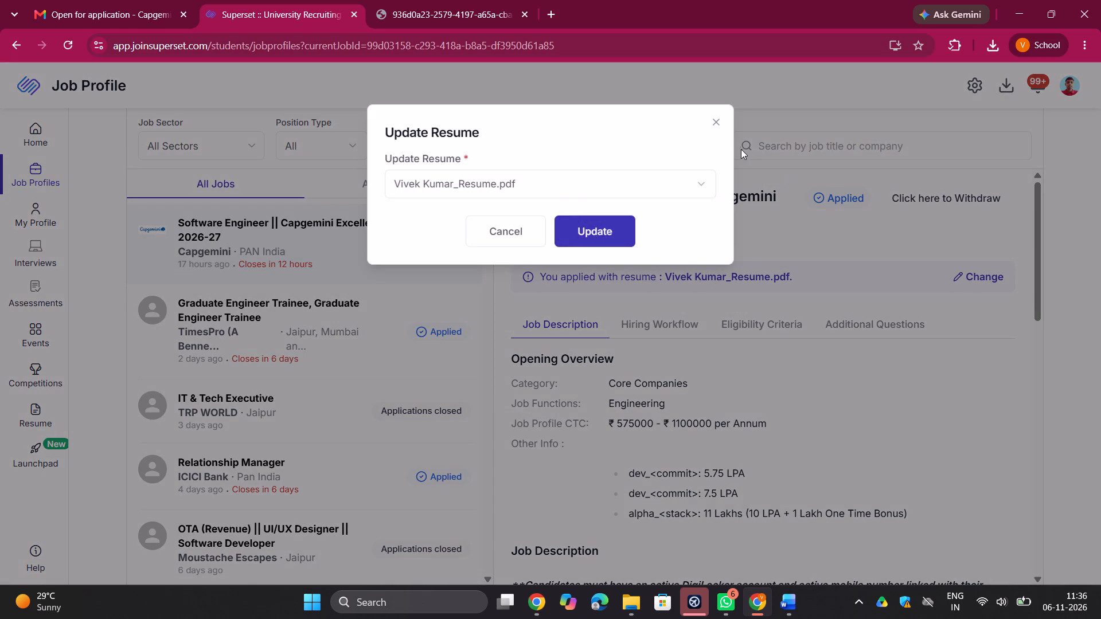
left_click(718, 123)
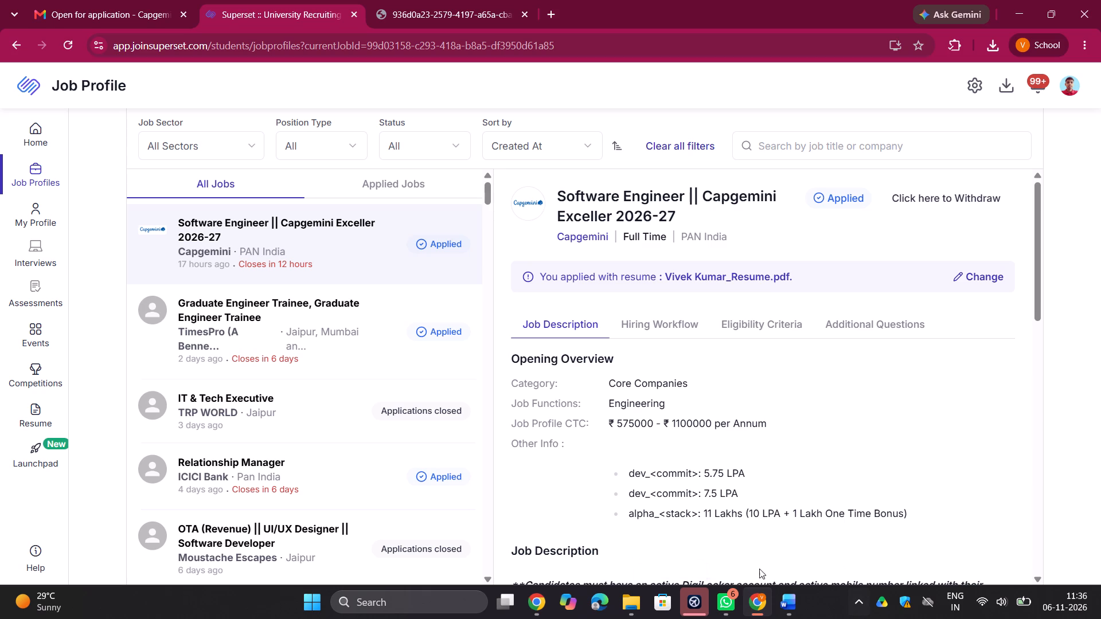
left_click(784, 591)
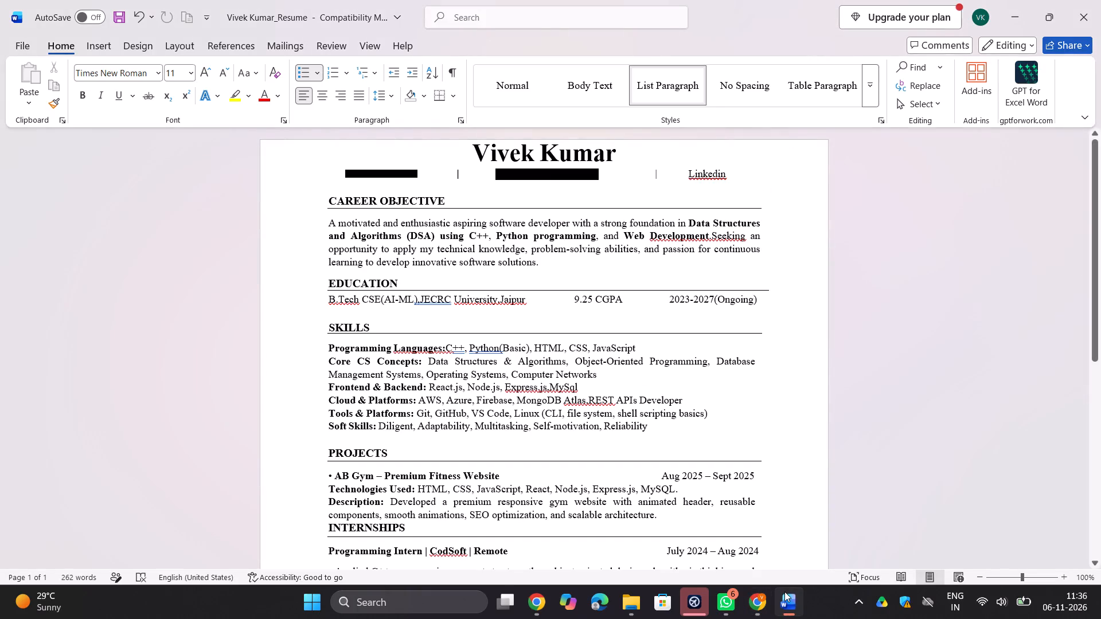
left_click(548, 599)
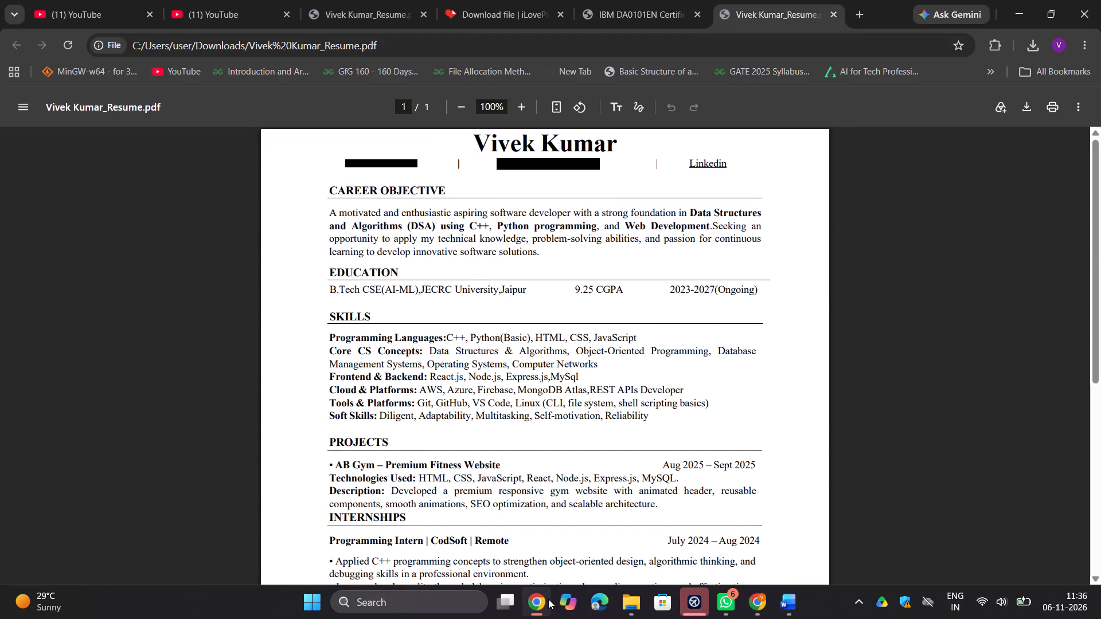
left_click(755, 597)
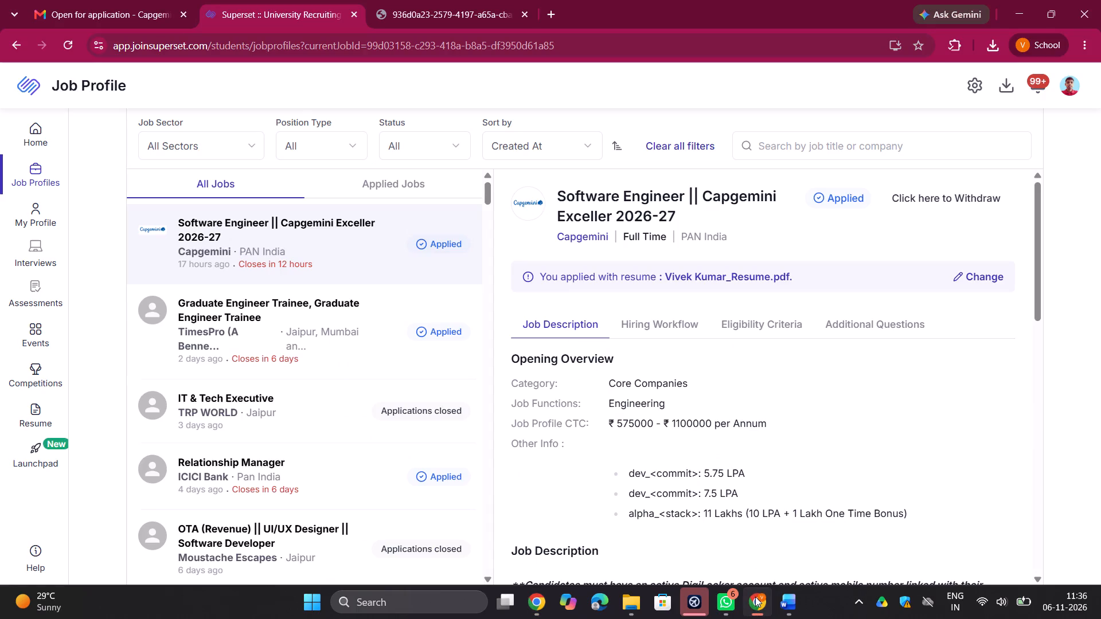
Check the uploaded resume's verification status in the profile's Resume, Docs & Write-ups section.
left_click(31, 423)
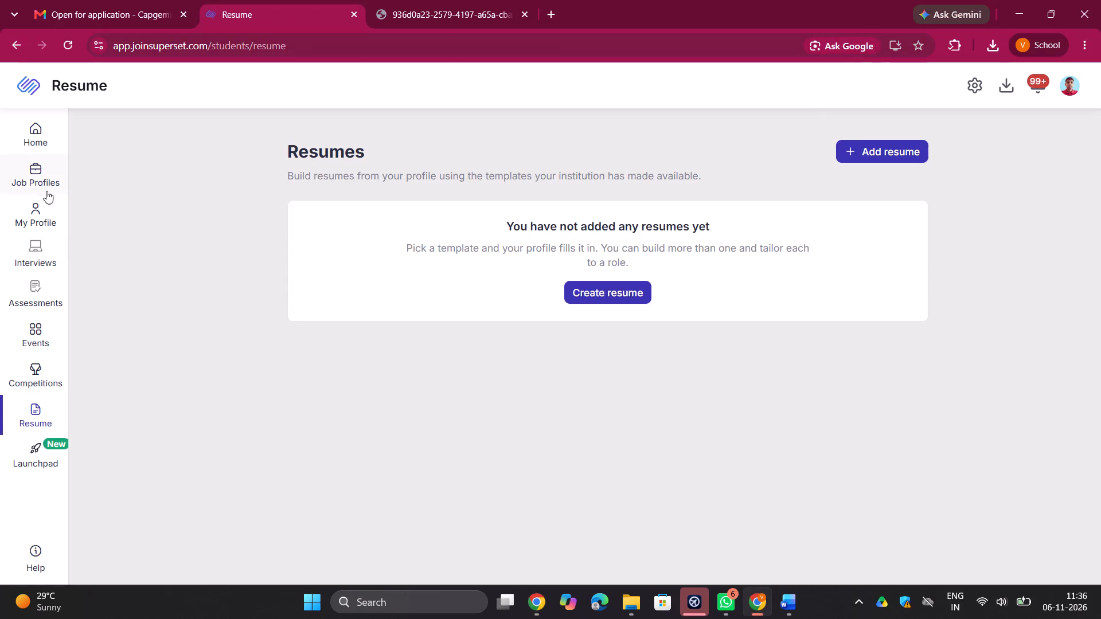
left_click(31, 226)
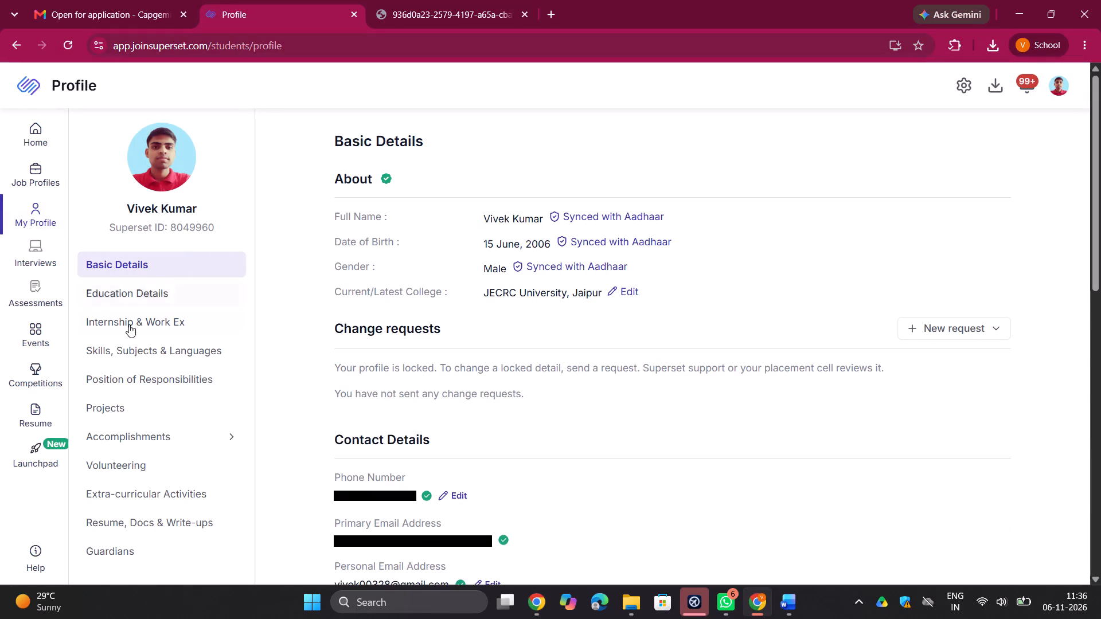
left_click(140, 529)
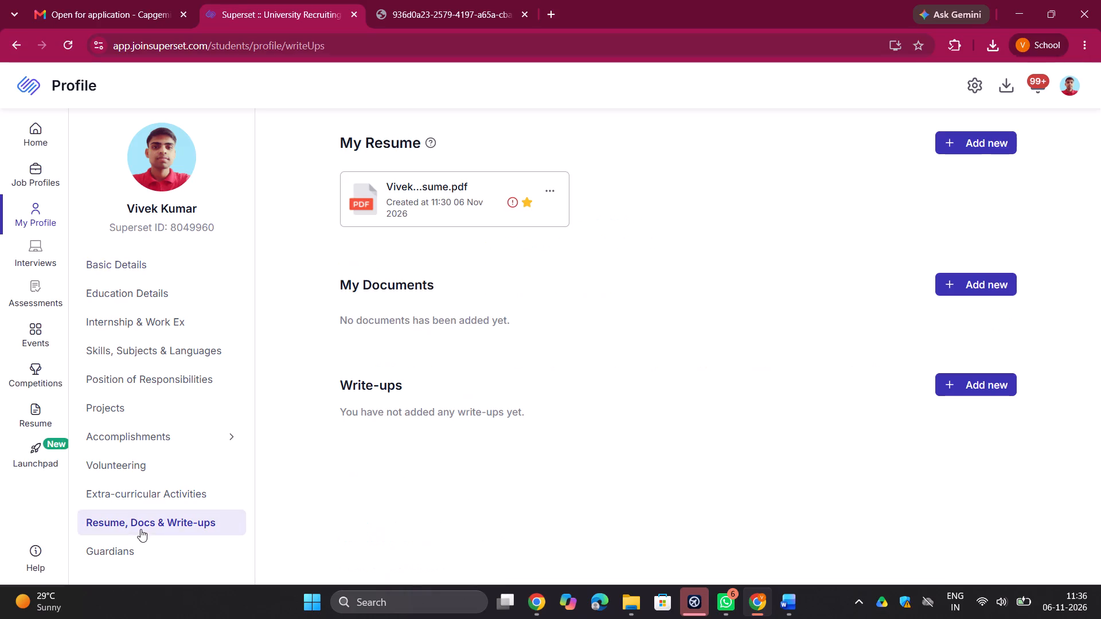
left_click(512, 202)
Switch to the other Chrome window with the downloaded resume PDF open to view it.
left_click(532, 601)
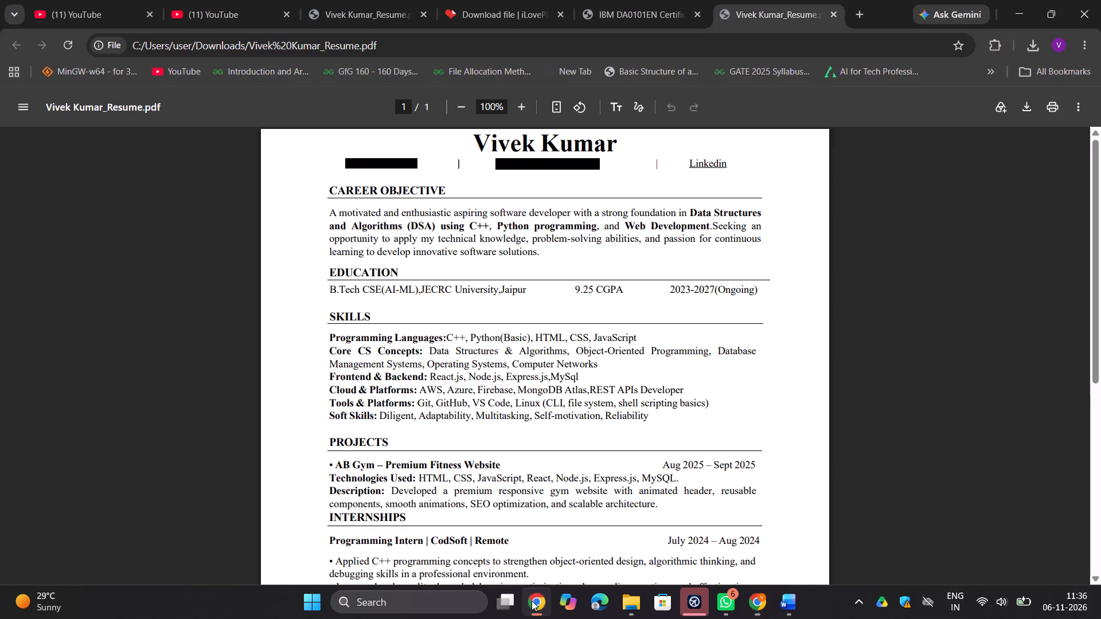
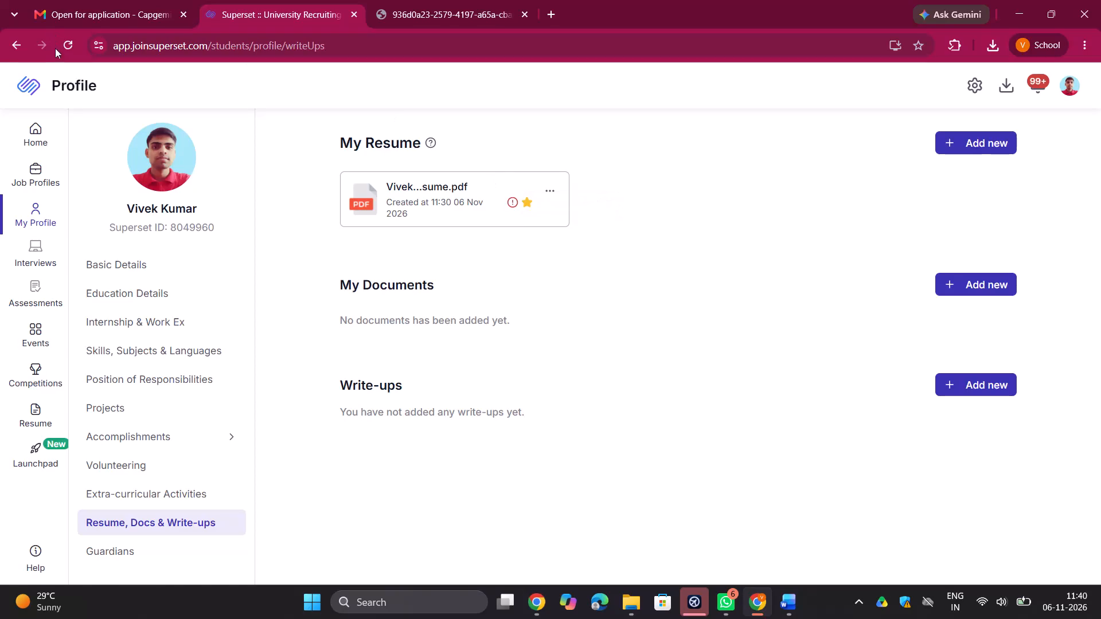
Reload the Resume, Docs & Write-ups page to recheck the uploaded resume's verification status, glancing at the open resume PDF.
left_click(65, 46)
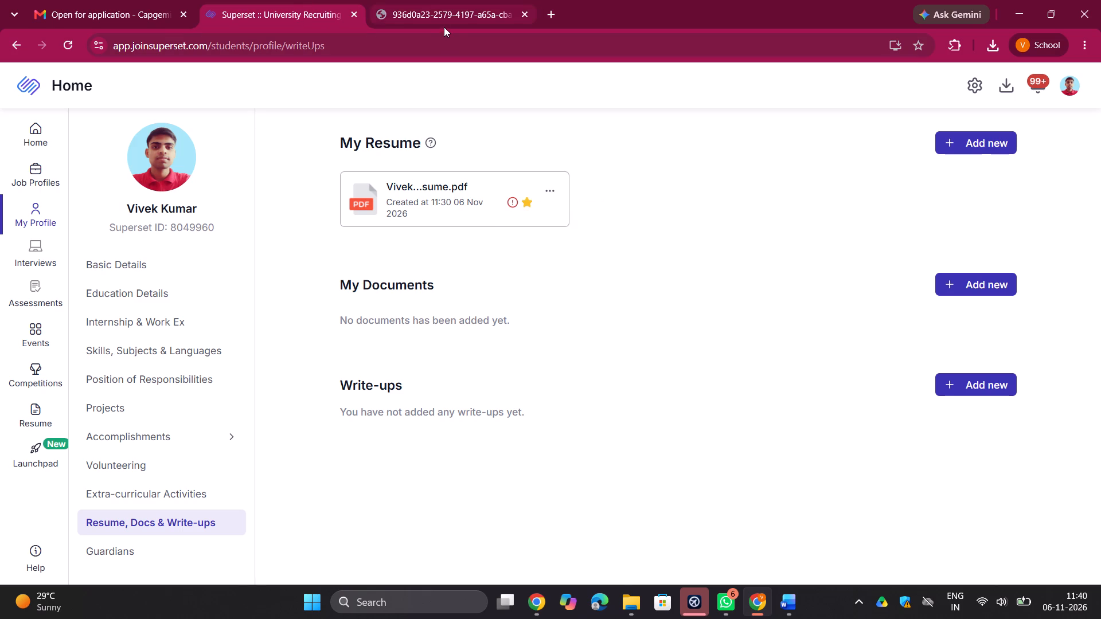
left_click(427, 6)
left_click(287, 0)
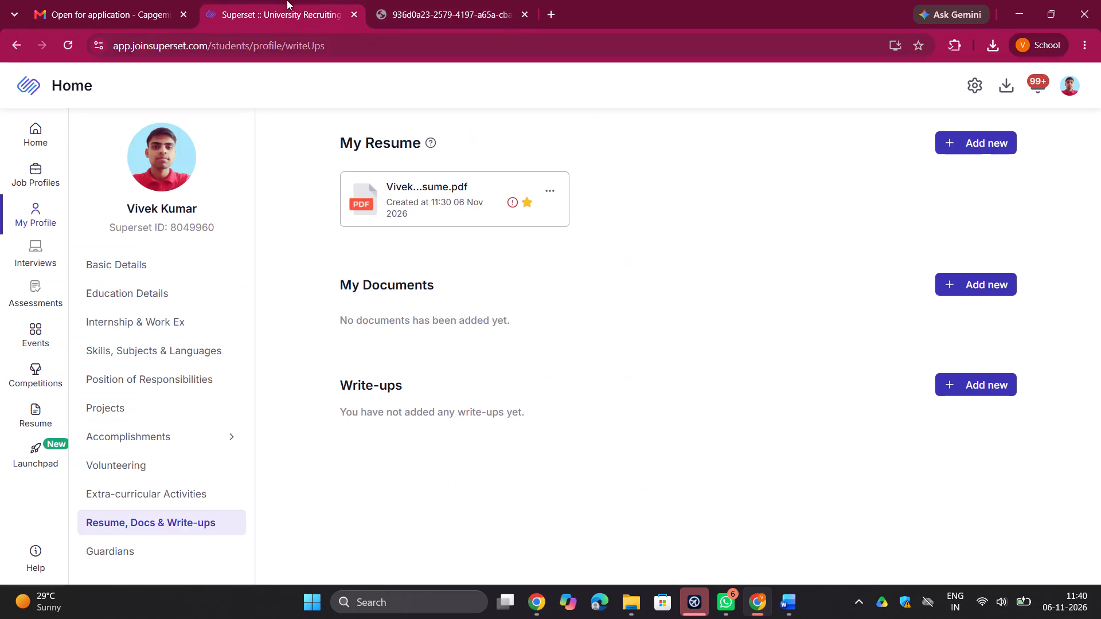
Switch to Gmail and view the beginning of the Superset email about the Capgemini Exceller 2026-27 Software Engineer opening.
left_click(91, 0)
scroll(534, 567, "up", 9)
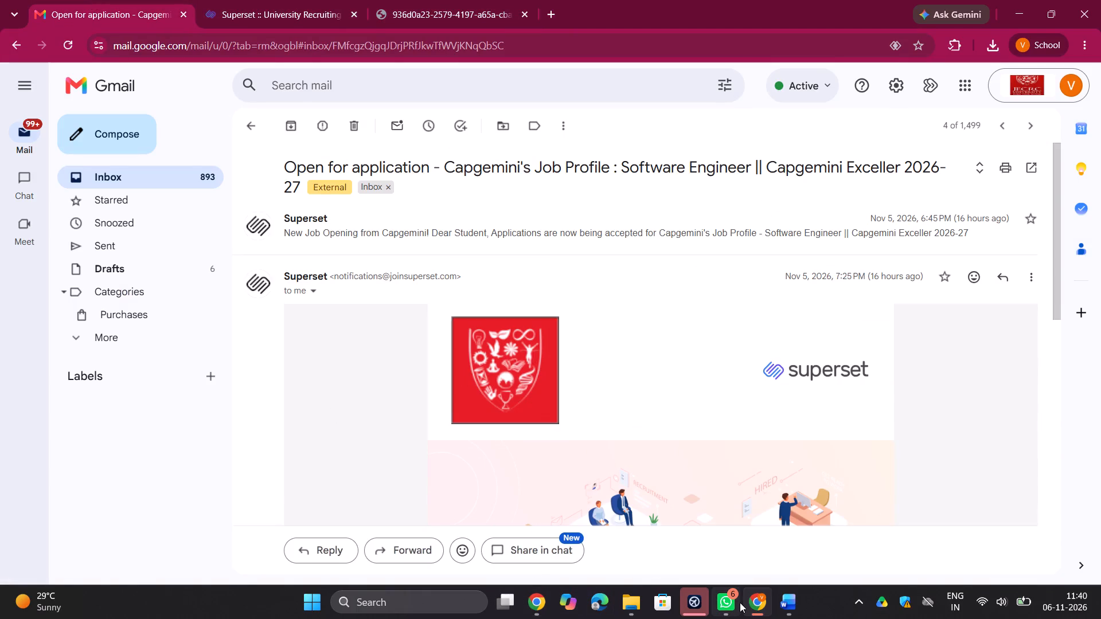